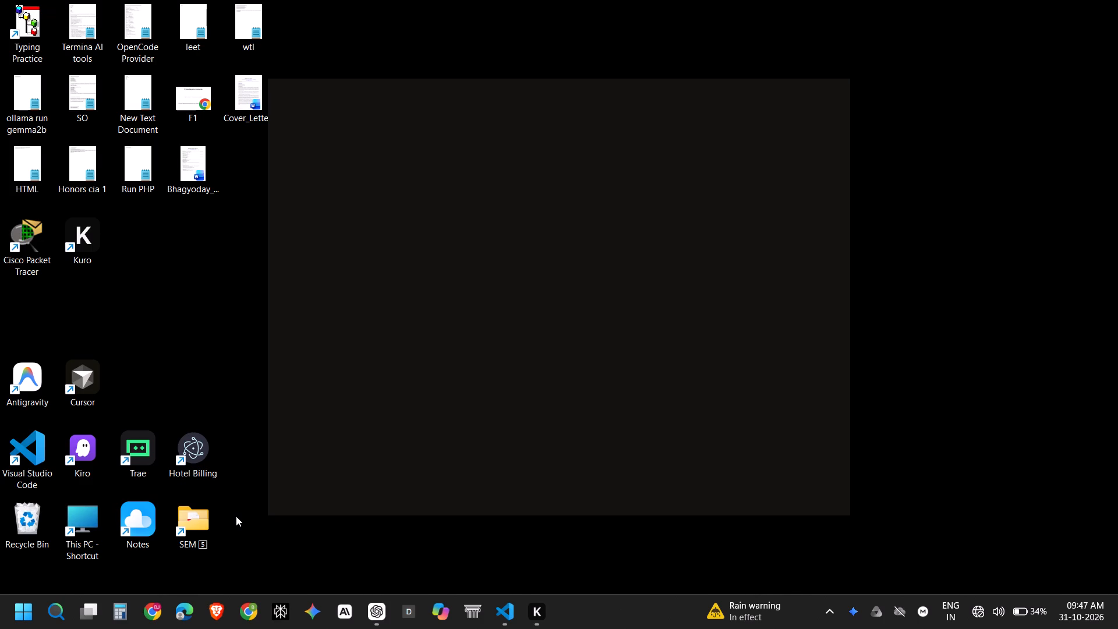
Open the Hotel_Billing_Report document from the Downloads folder.
double_click(91, 522)
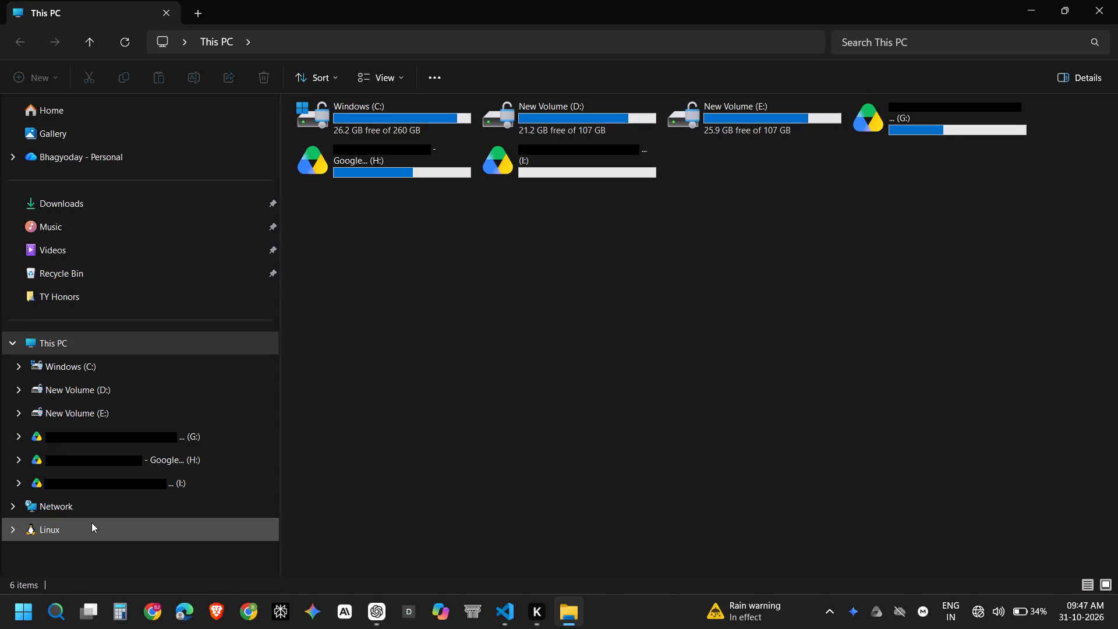
click(95, 203)
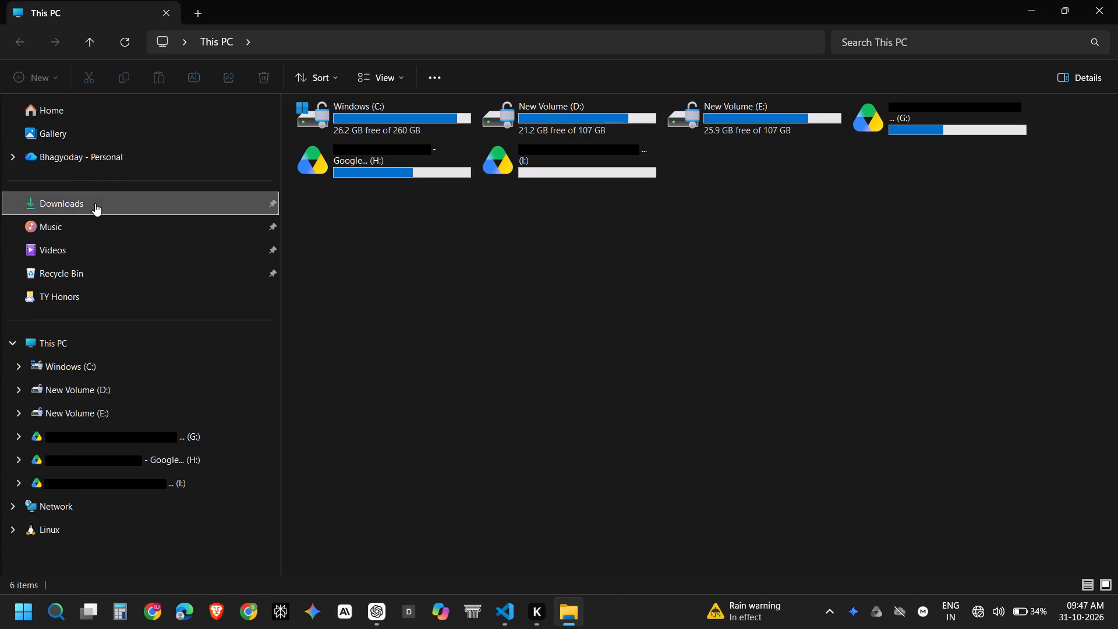
double_click(358, 149)
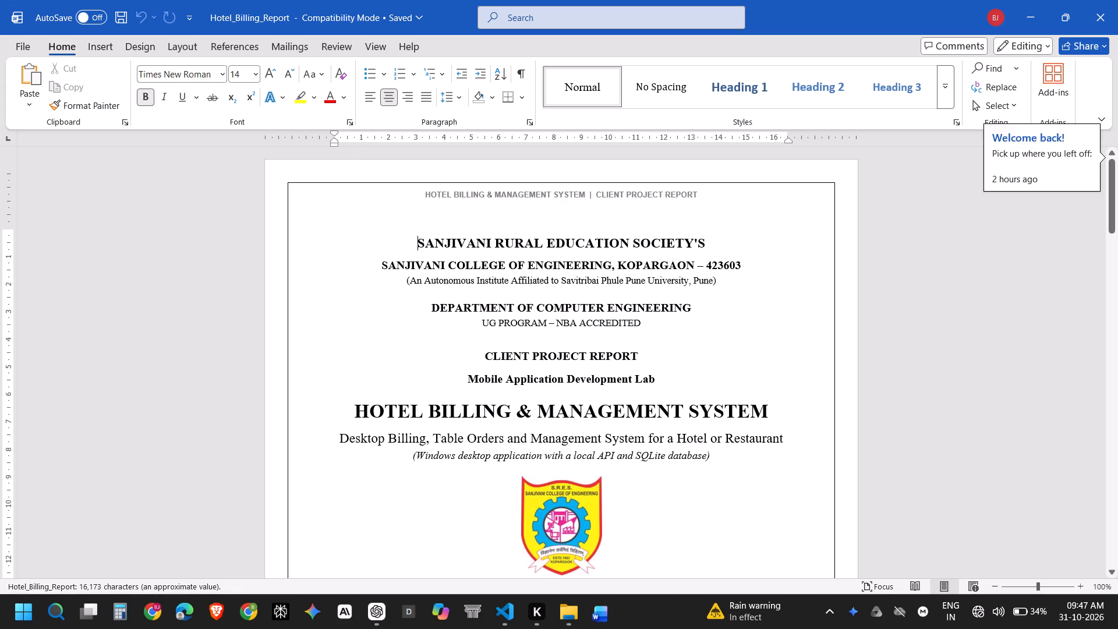
Look over the report's cover page, student table, index and introduction with its objectives.
scroll(385, 260, down, 3)
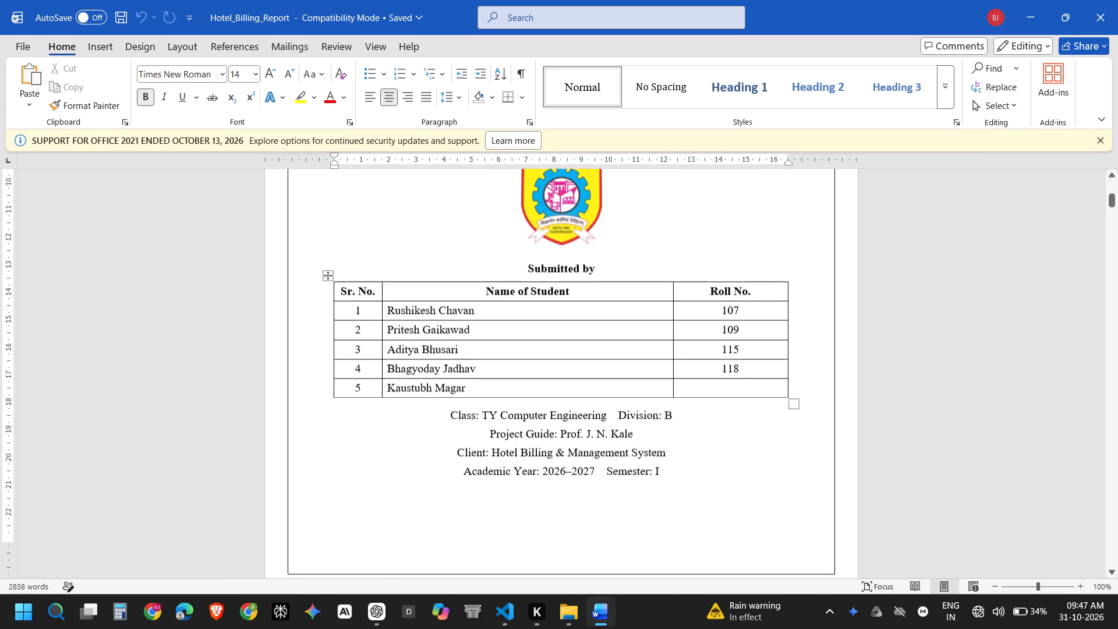
scroll(385, 260, down, 1)
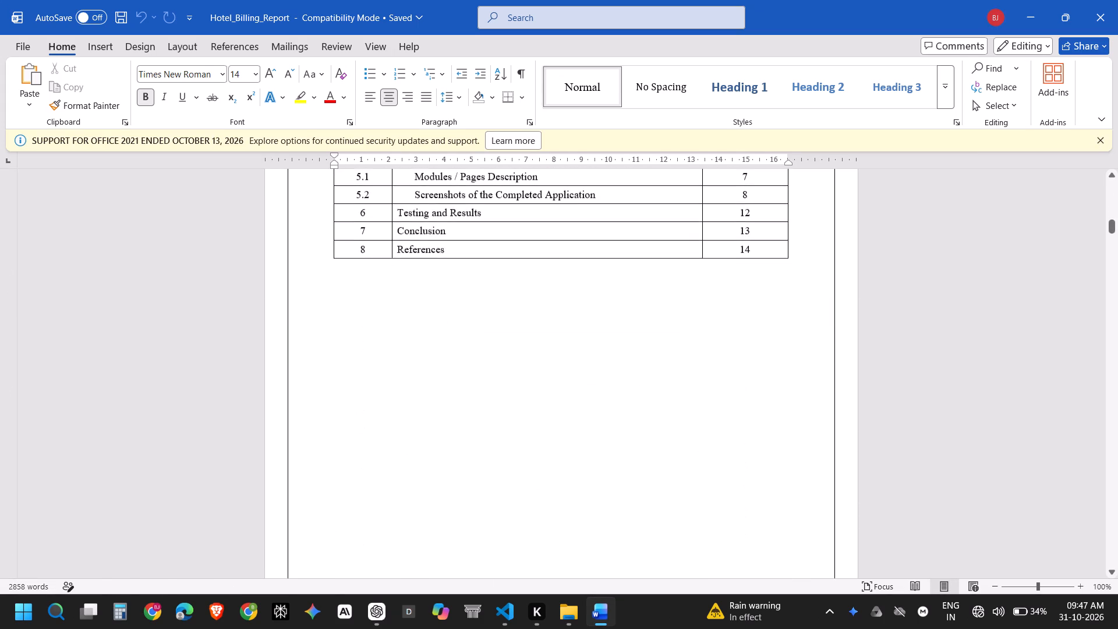
scroll(385, 260, up, 3)
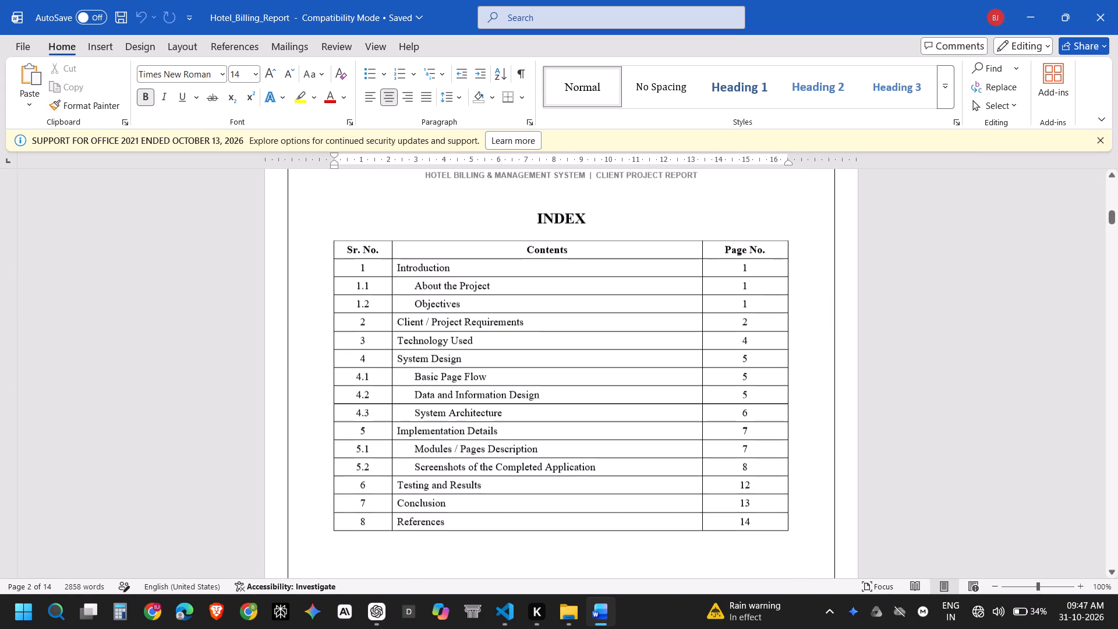
scroll(385, 260, up, 1)
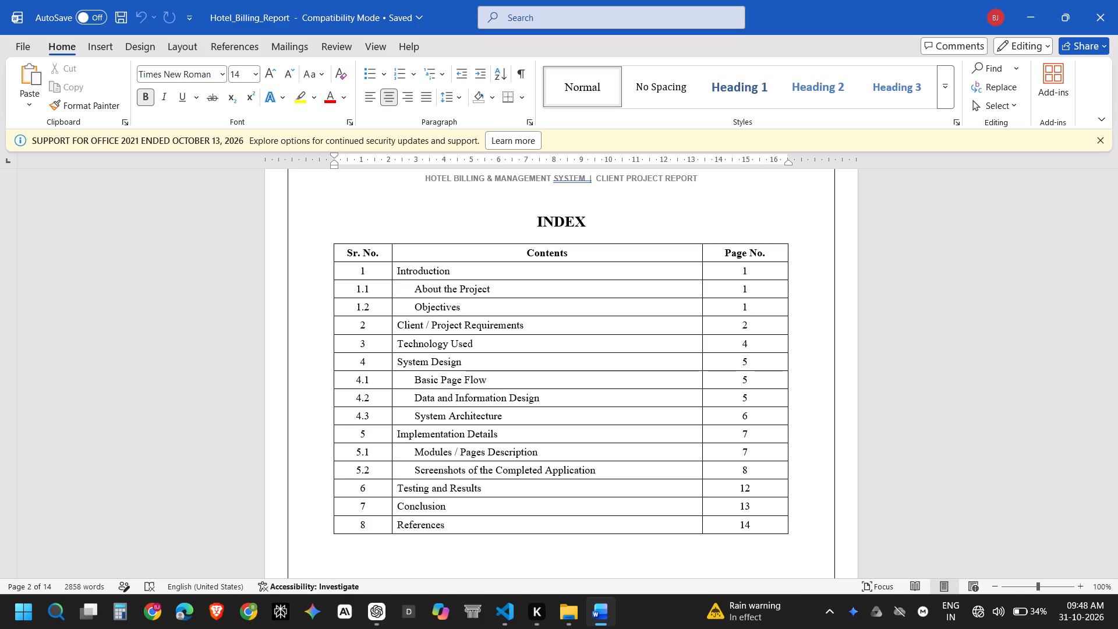
scroll(385, 260, down, 1)
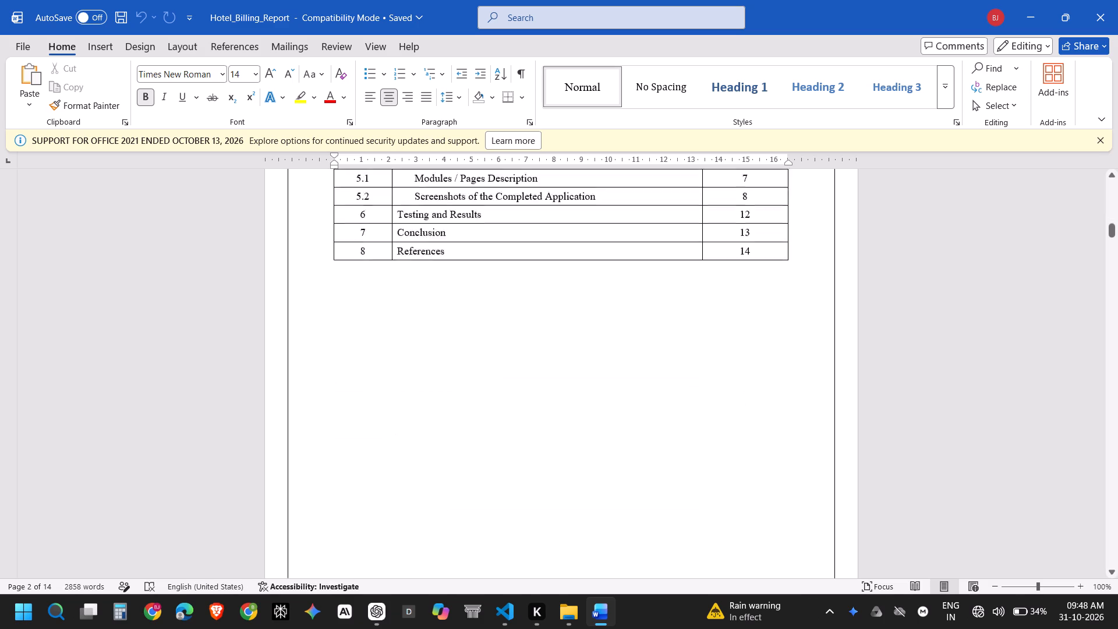
scroll(385, 260, down, 3)
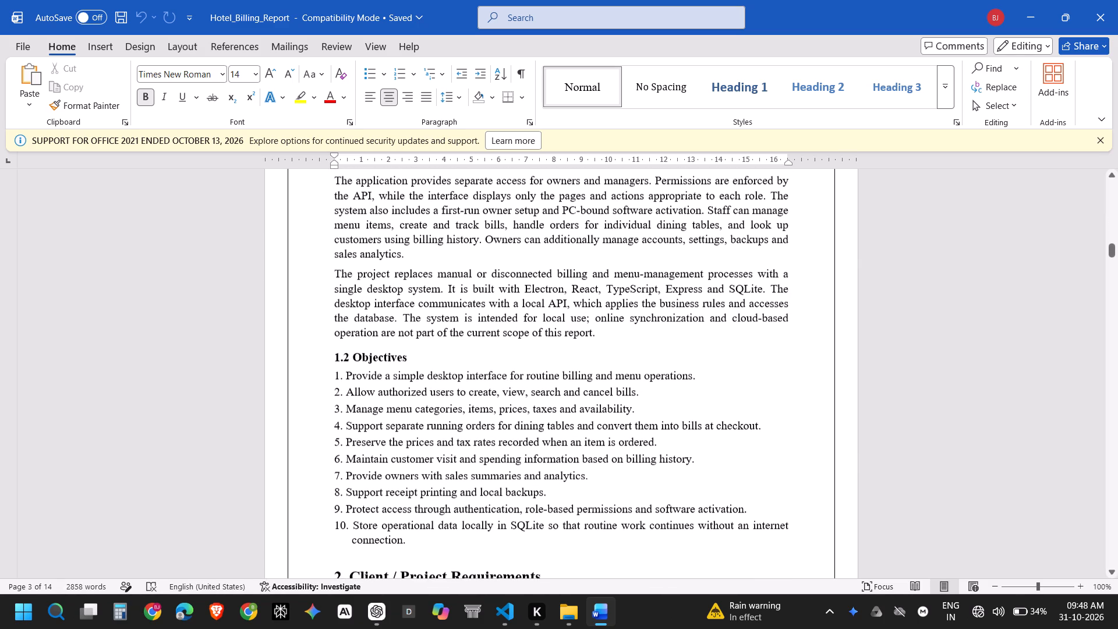
Dismiss the Office support notice and examine the report from the project requirements through the section 5.2 application screenshots up to Figure 5.3.
click(1098, 135)
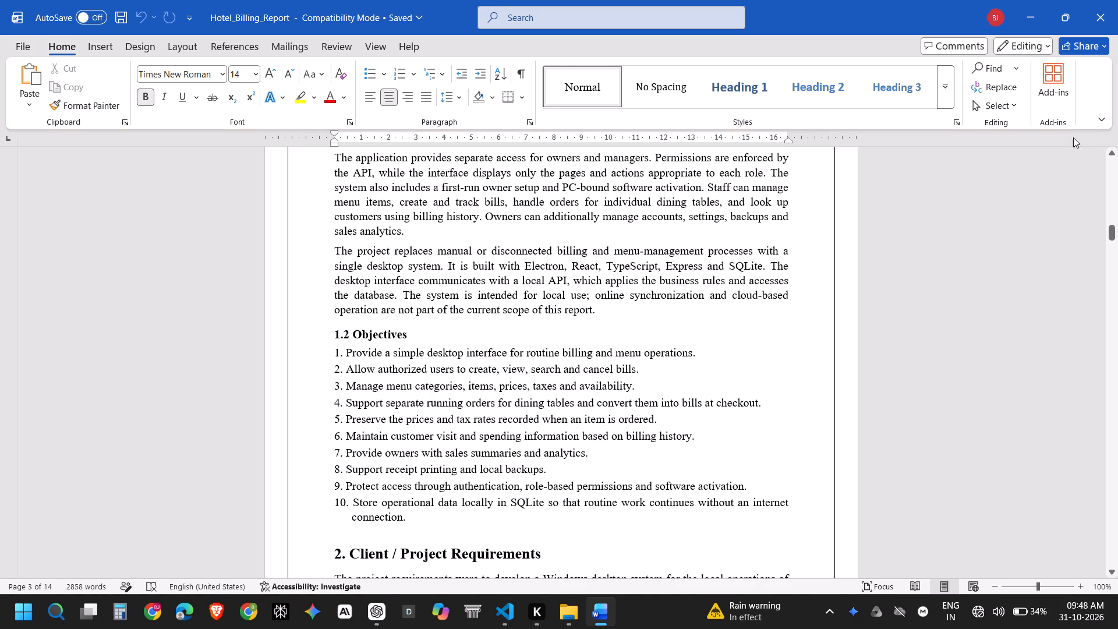
scroll(756, 246, down, 7)
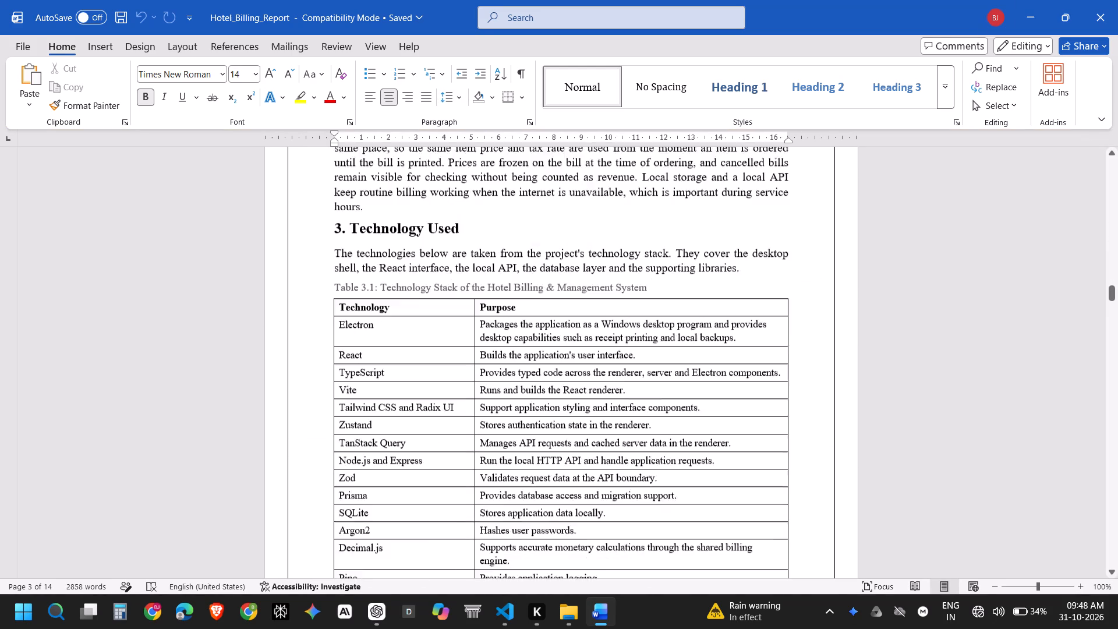
scroll(756, 246, down, 6)
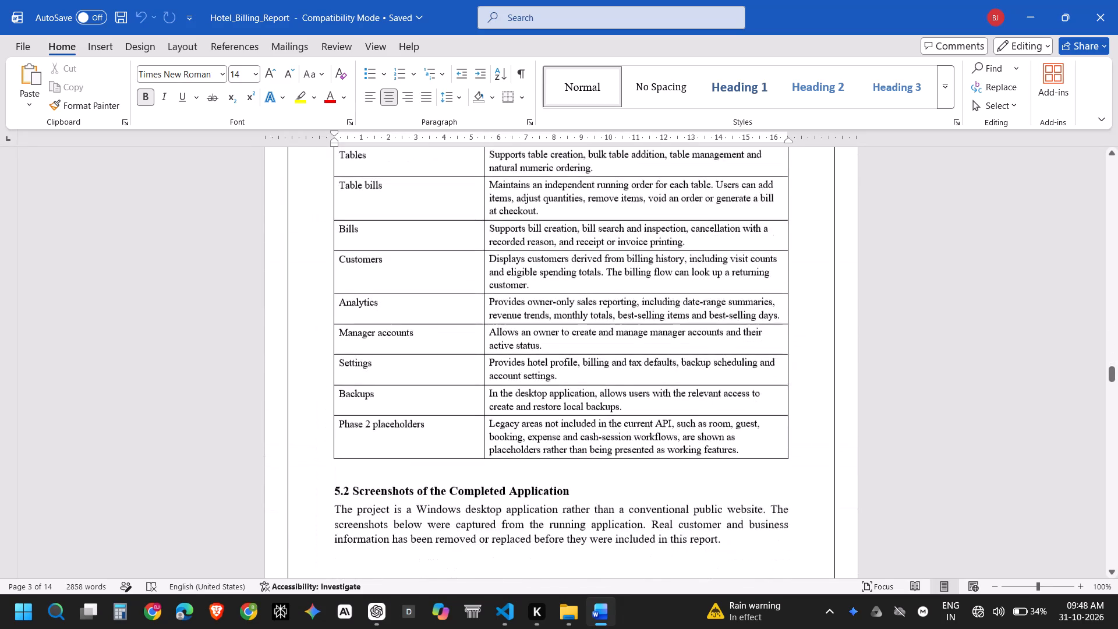
scroll(756, 246, down, 2)
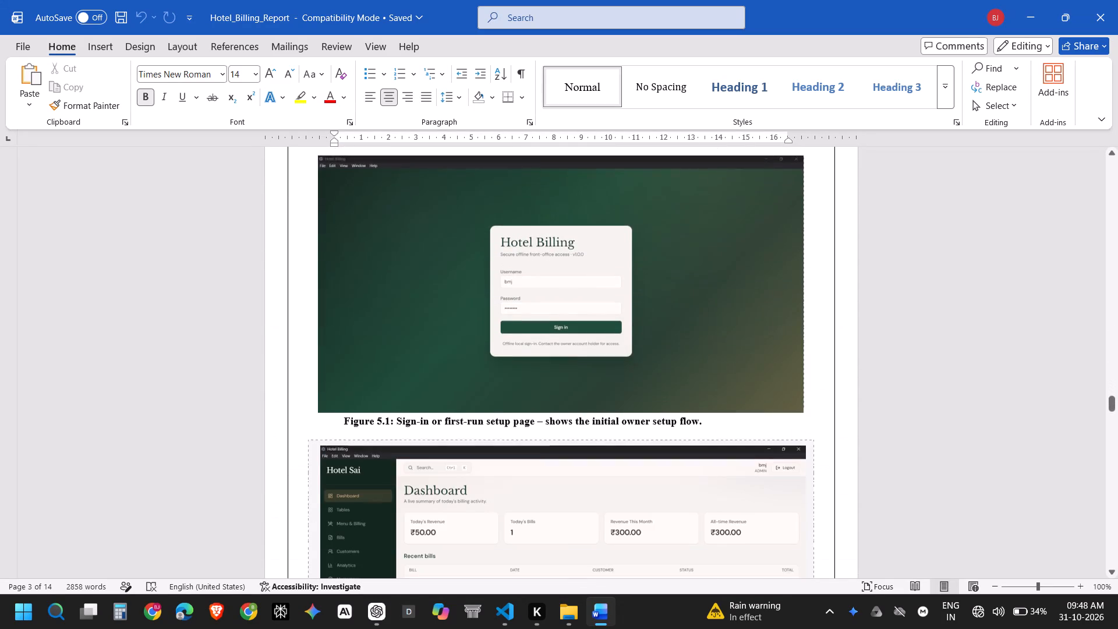
scroll(756, 246, down, 2)
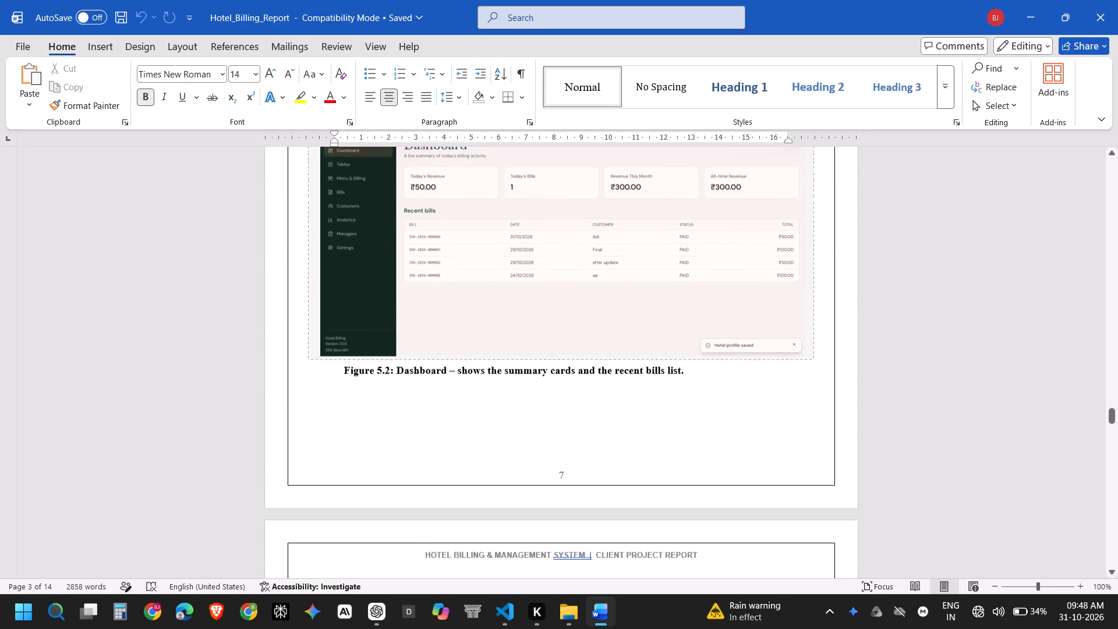
scroll(756, 246, down, 2)
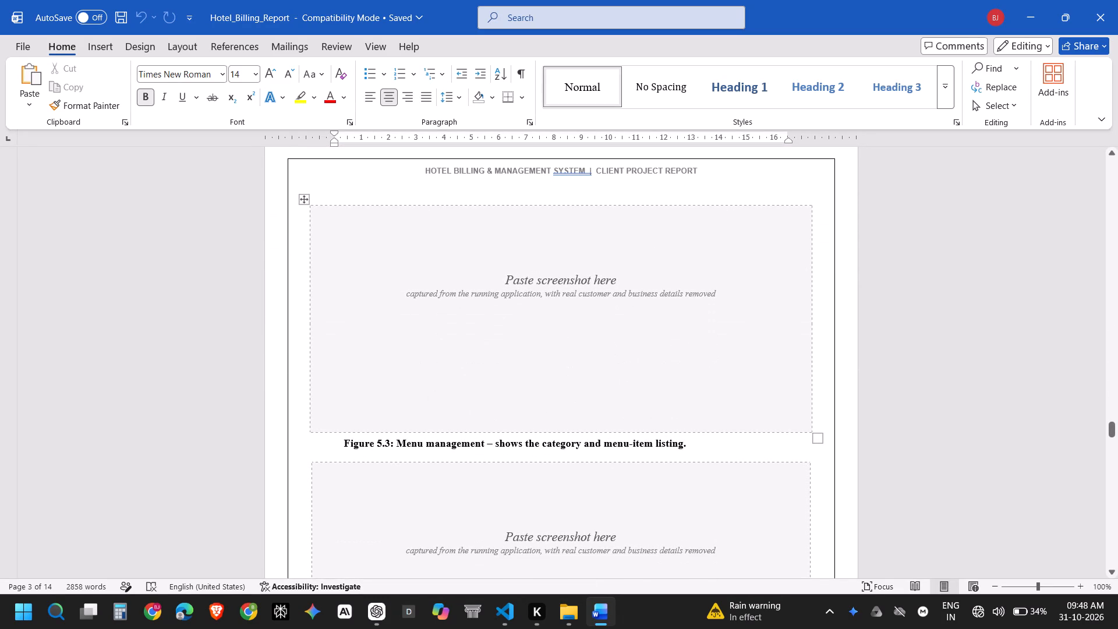
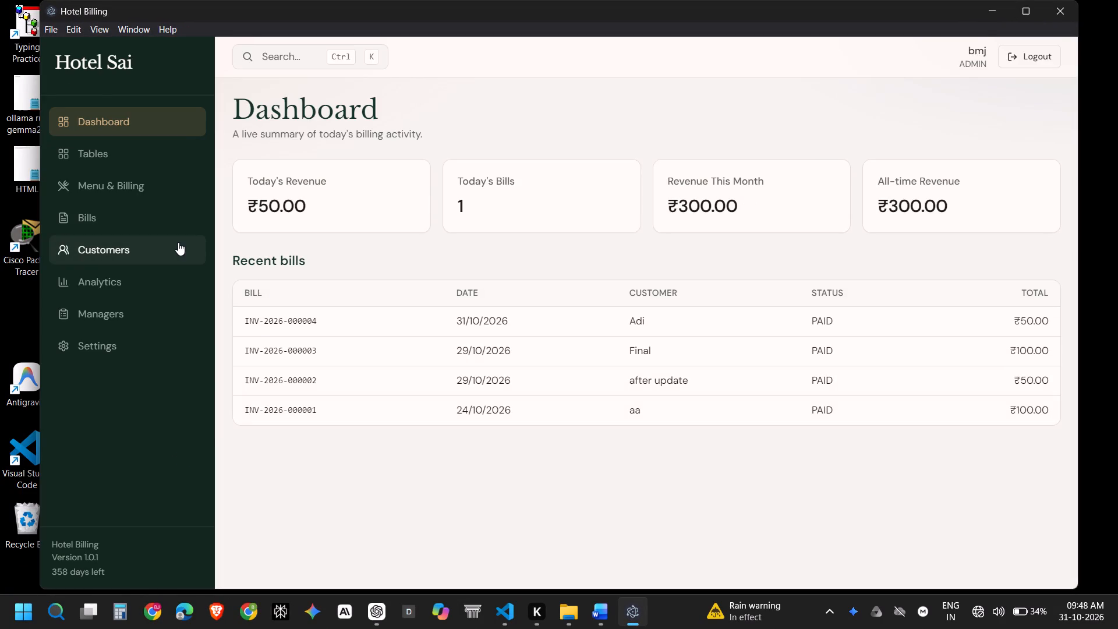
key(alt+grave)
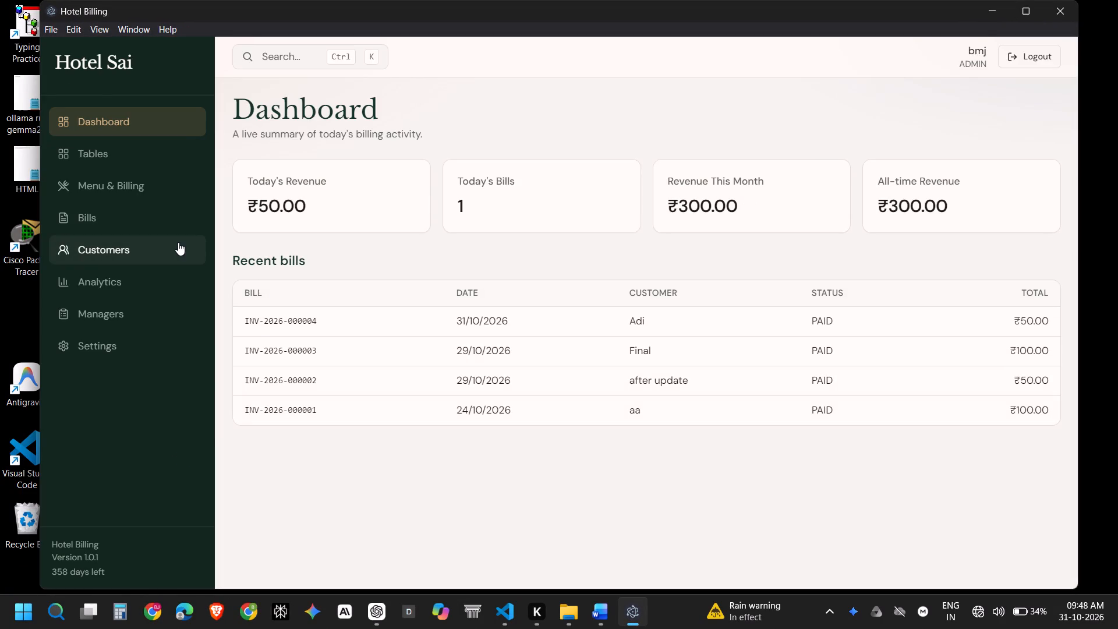
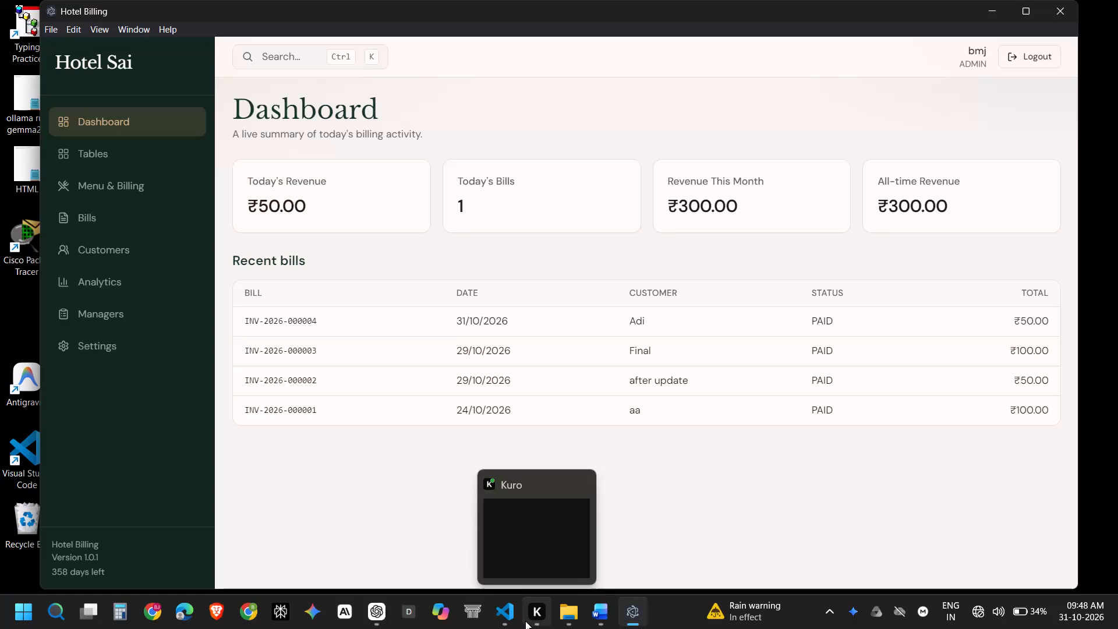
Switch to the Hotel Billing application, maximize its window and open the Menu & Billing page.
click(608, 616)
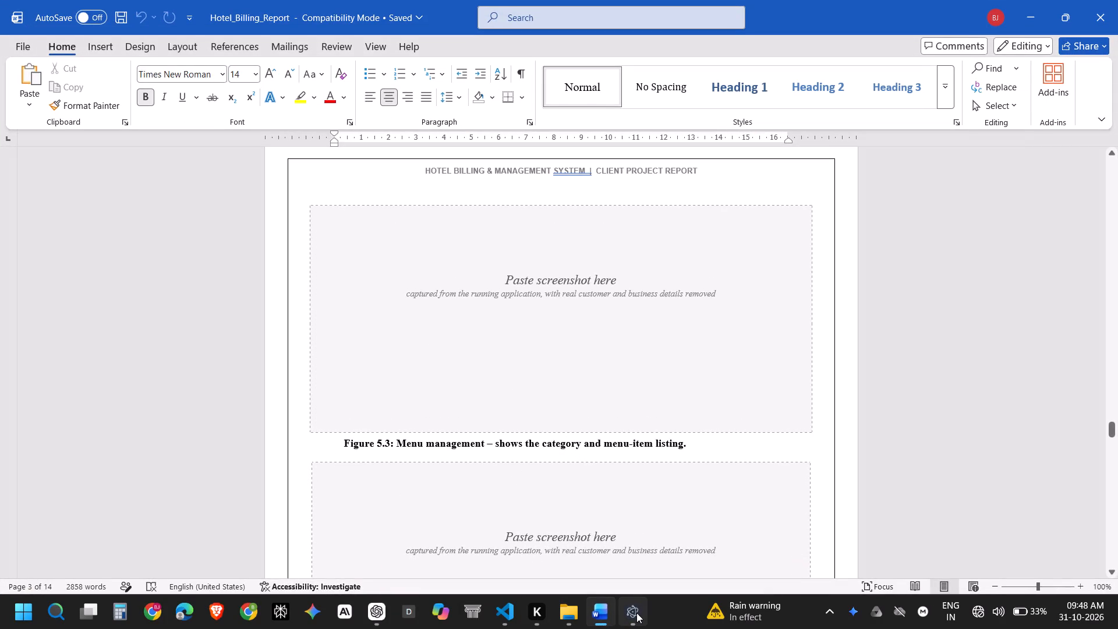
click(636, 613)
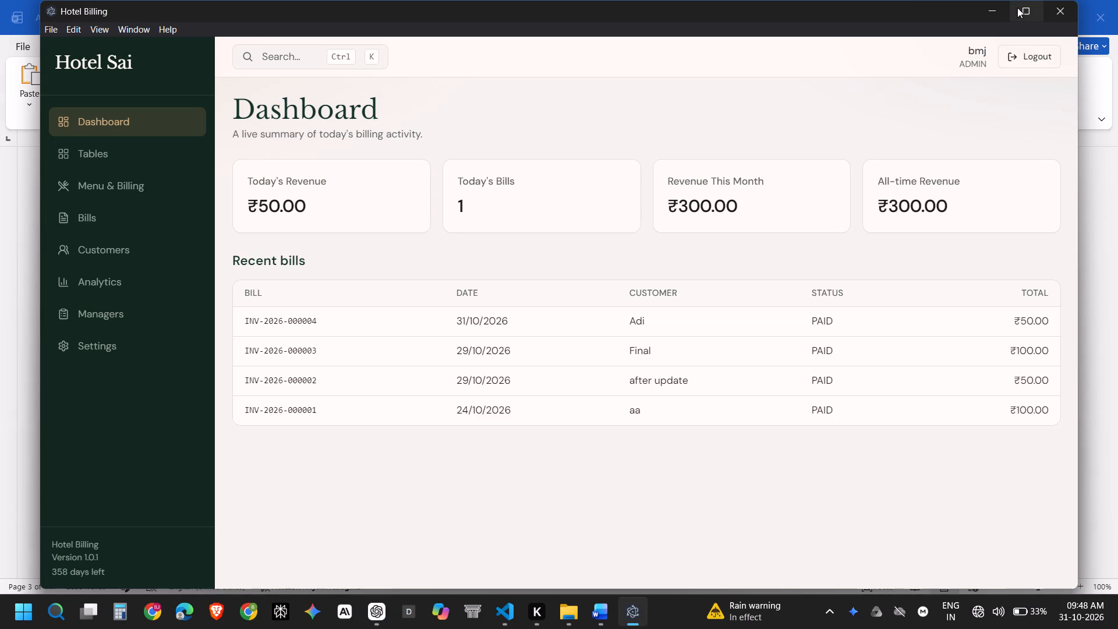
click(1017, 8)
key(alt+Tab)
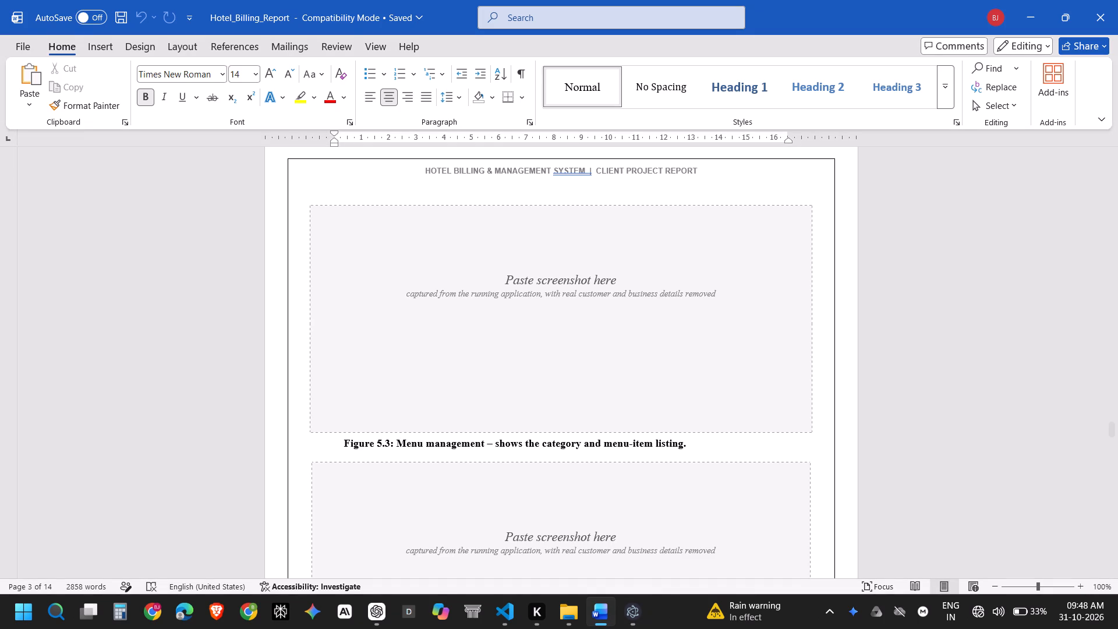
key(alt+Tab)
click(84, 165)
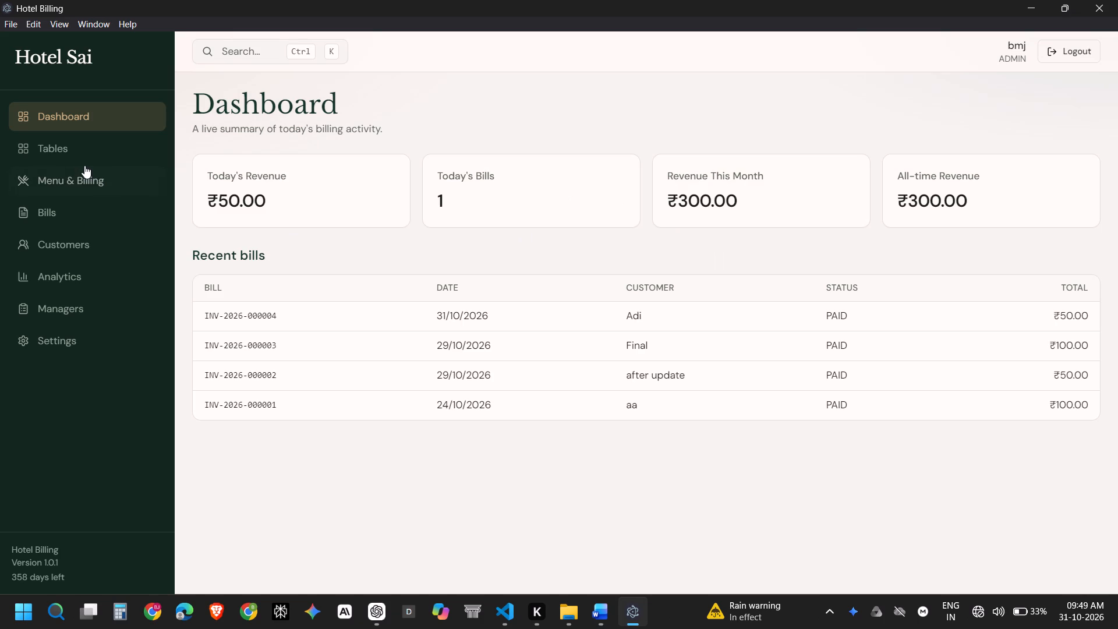
click(88, 185)
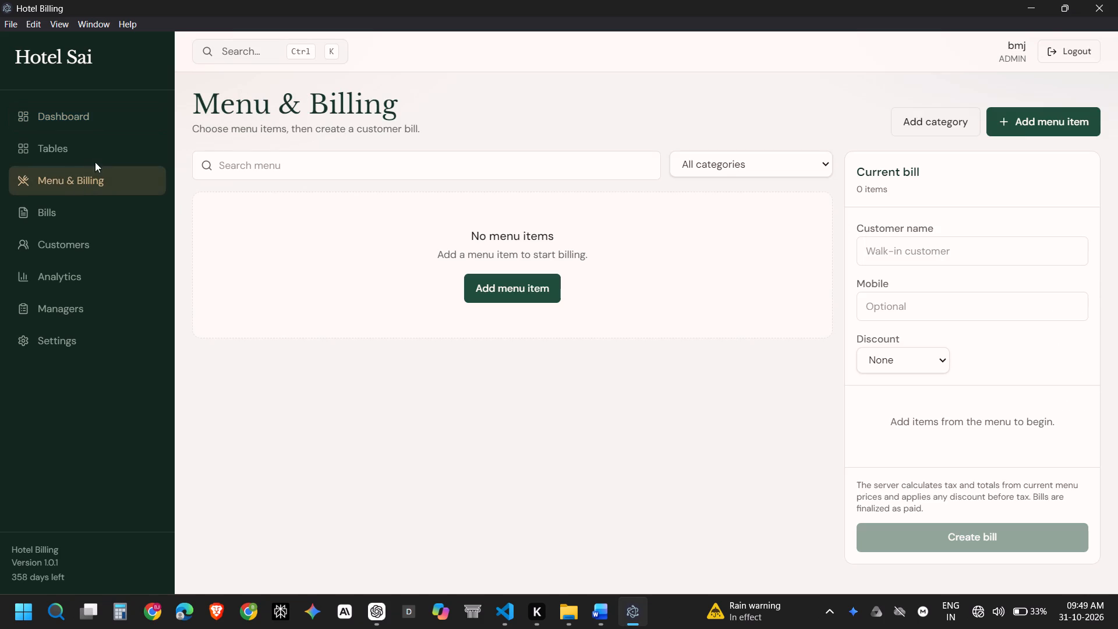
Add a menu item named abc in category a with a price of 40.
click(470, 288)
click(479, 235)
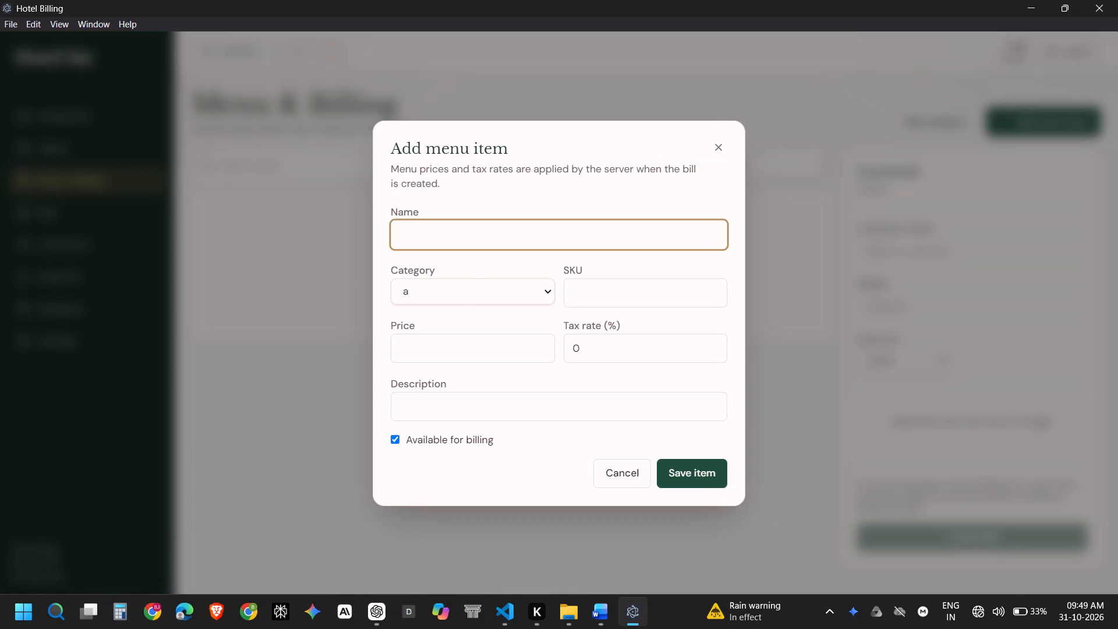
text(abc)
click(678, 467)
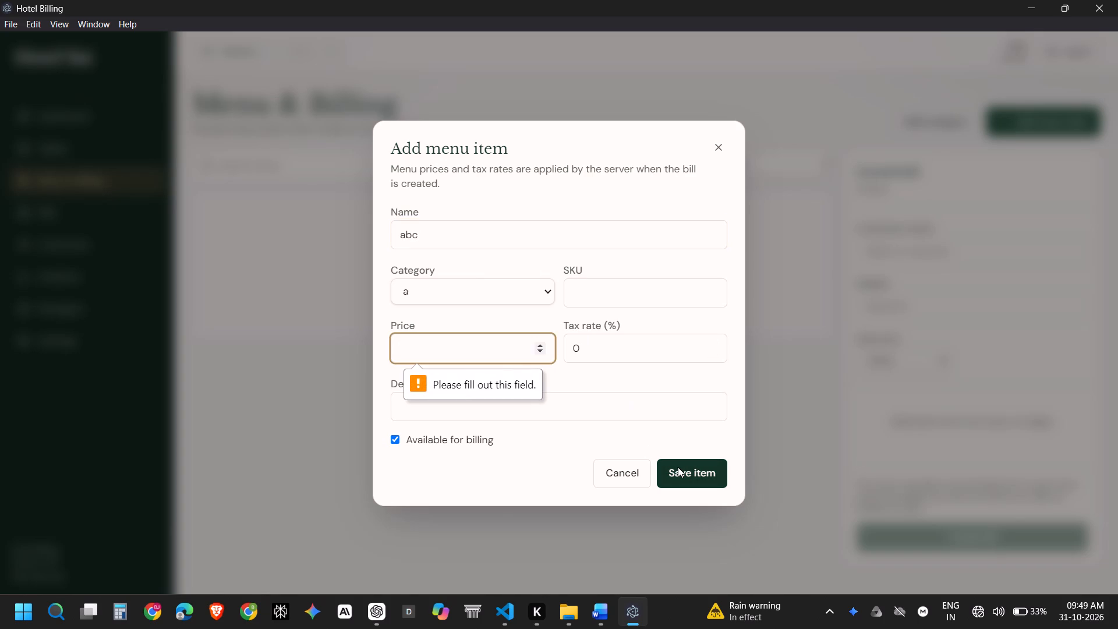
text(40)
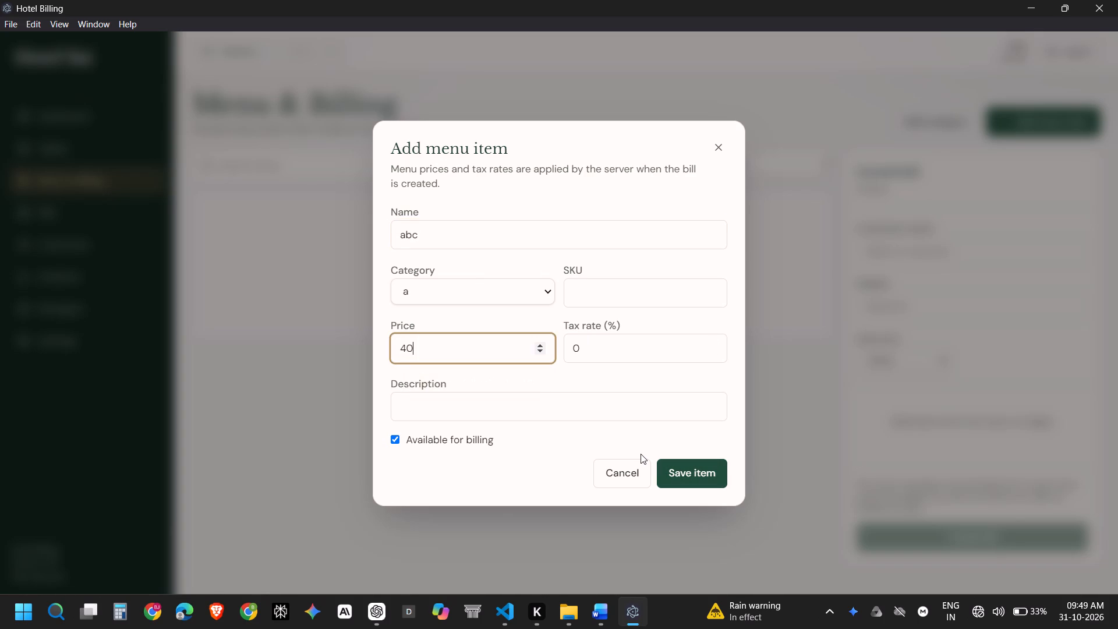
click(665, 472)
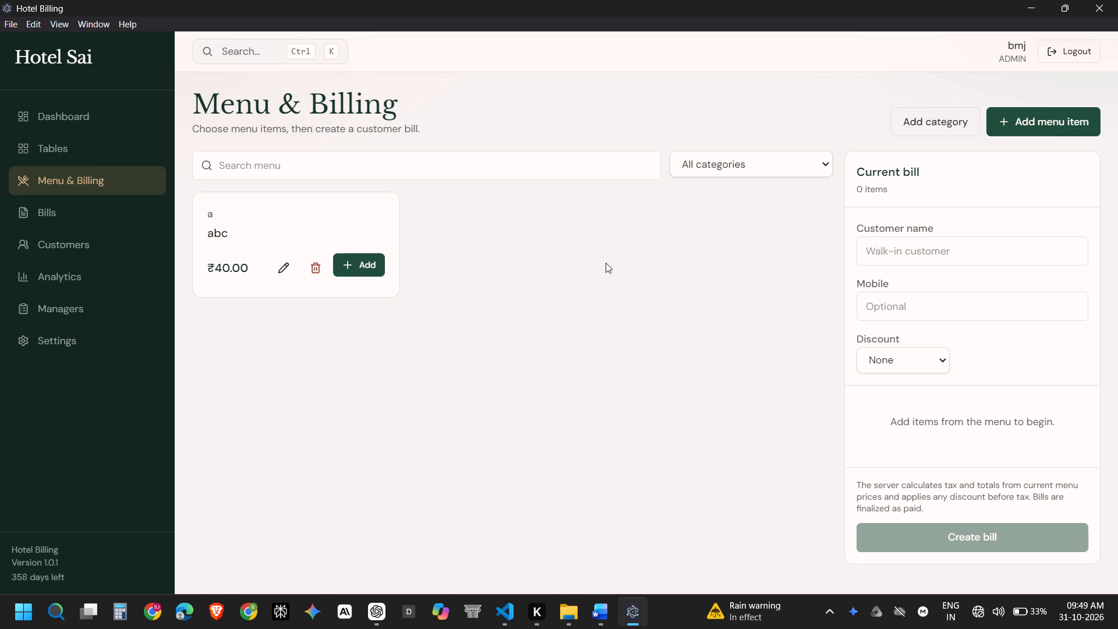
Capture a screenshot of the whole Menu & Billing window and copy it from Snipping Tool.
key(Print)
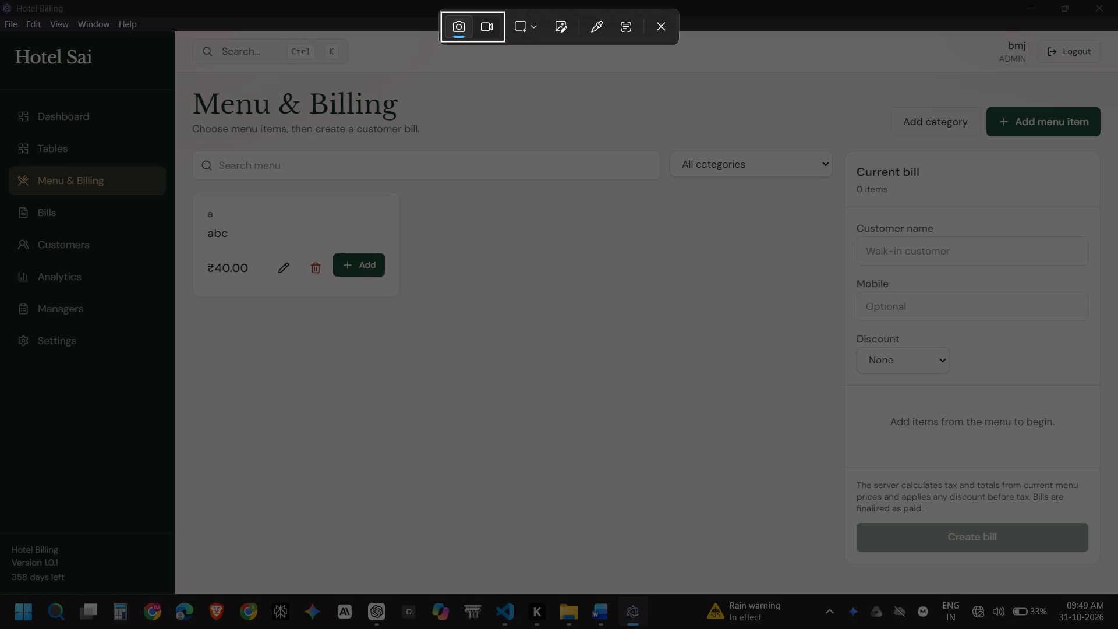
drag(0, 0, 922, 469)
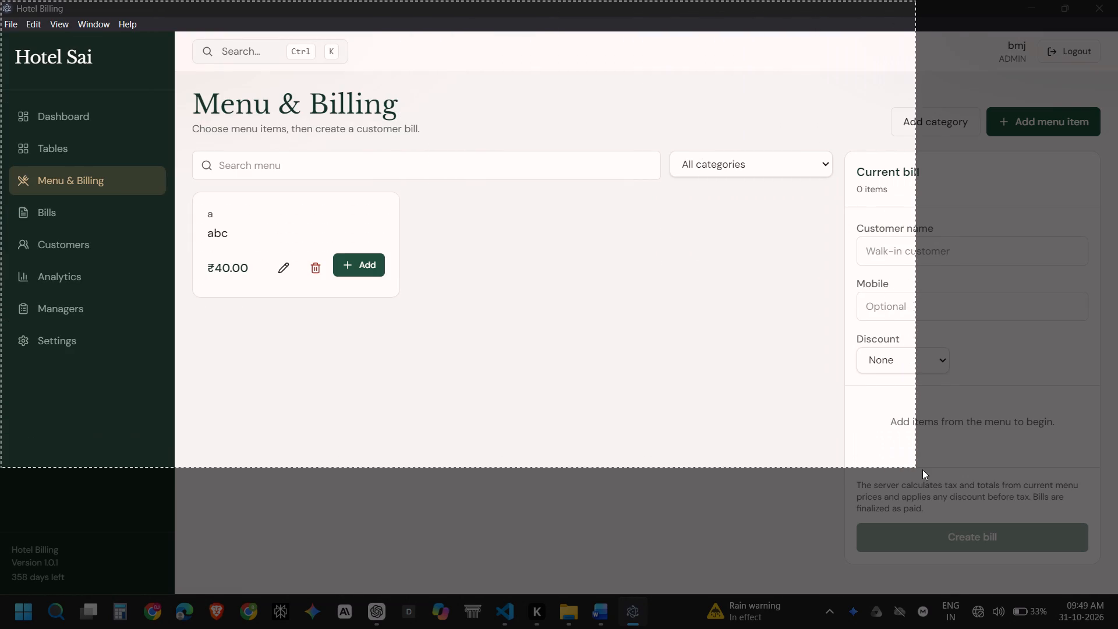
drag(922, 469, 1117, 593)
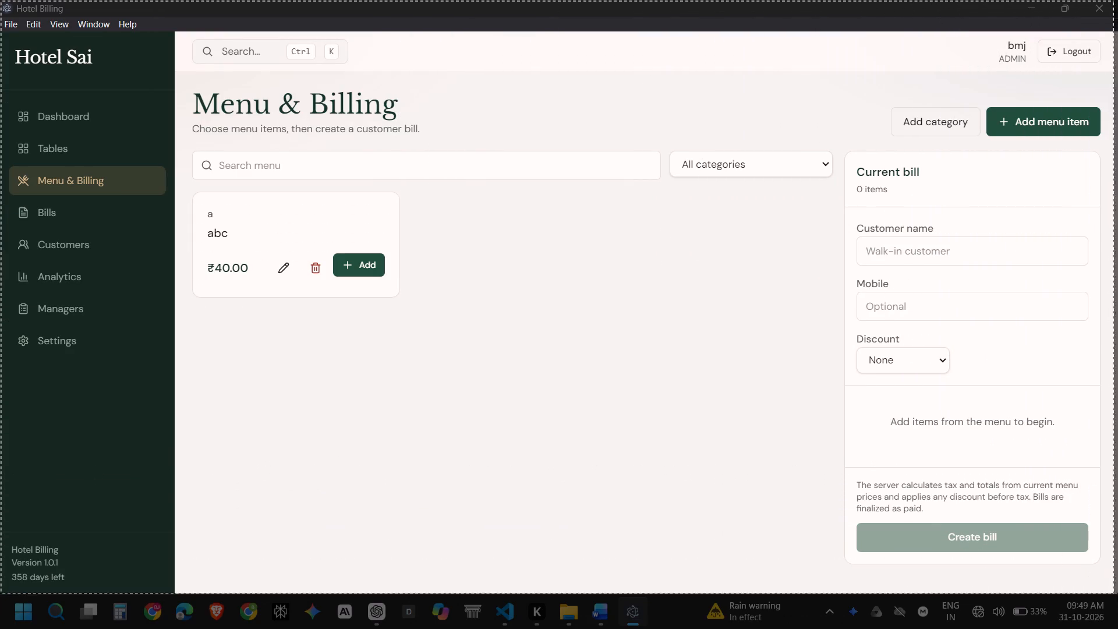
drag(1117, 593, 1116, 592)
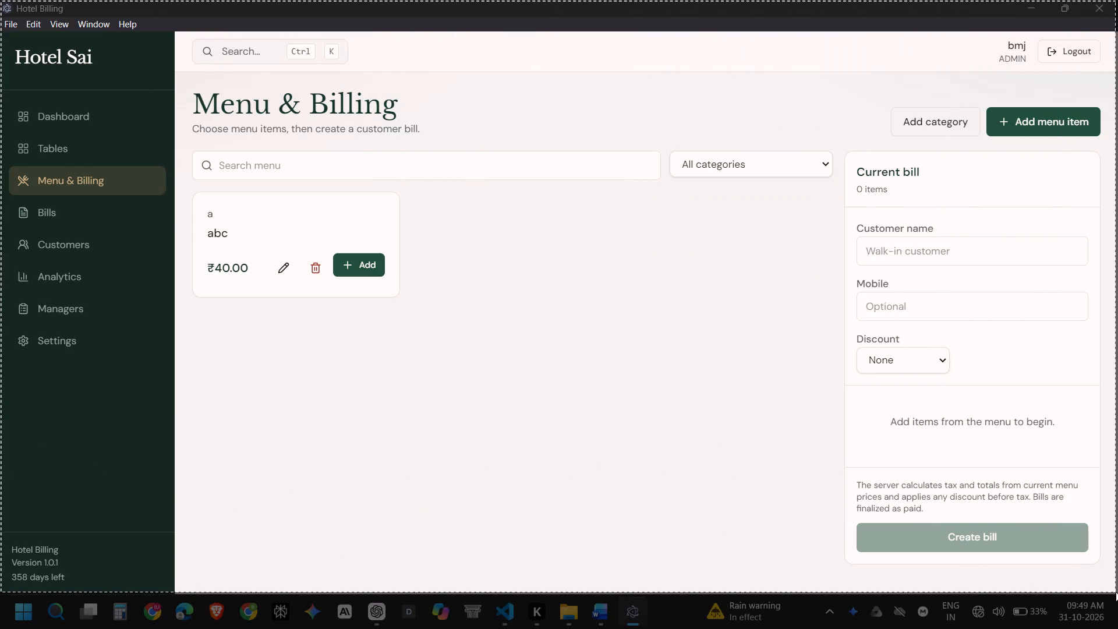
drag(1116, 592, 1116, 592)
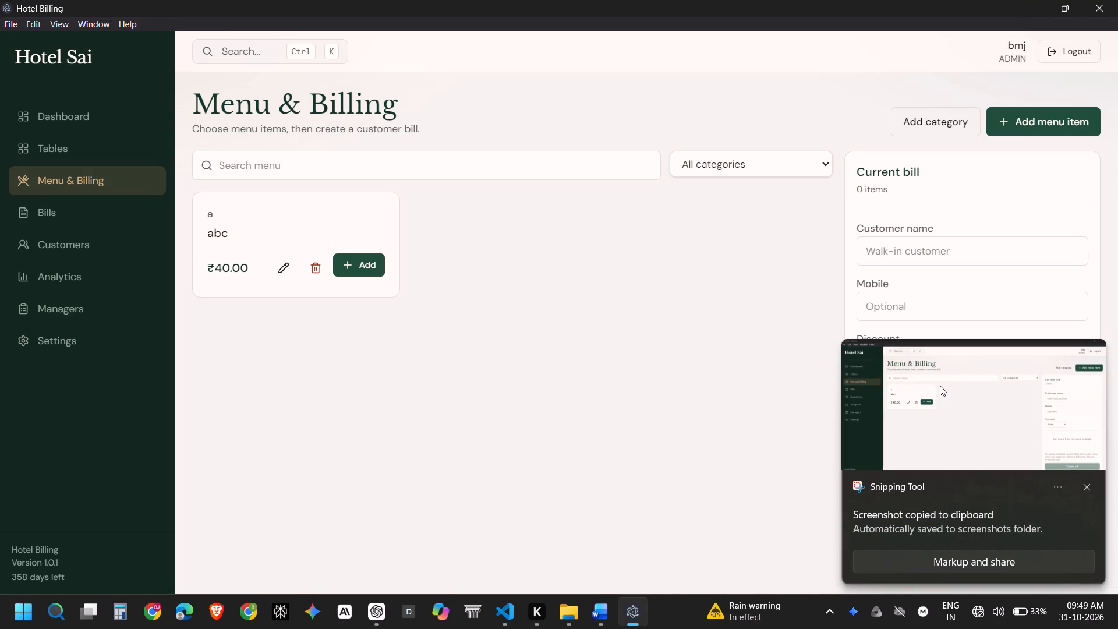
click(940, 386)
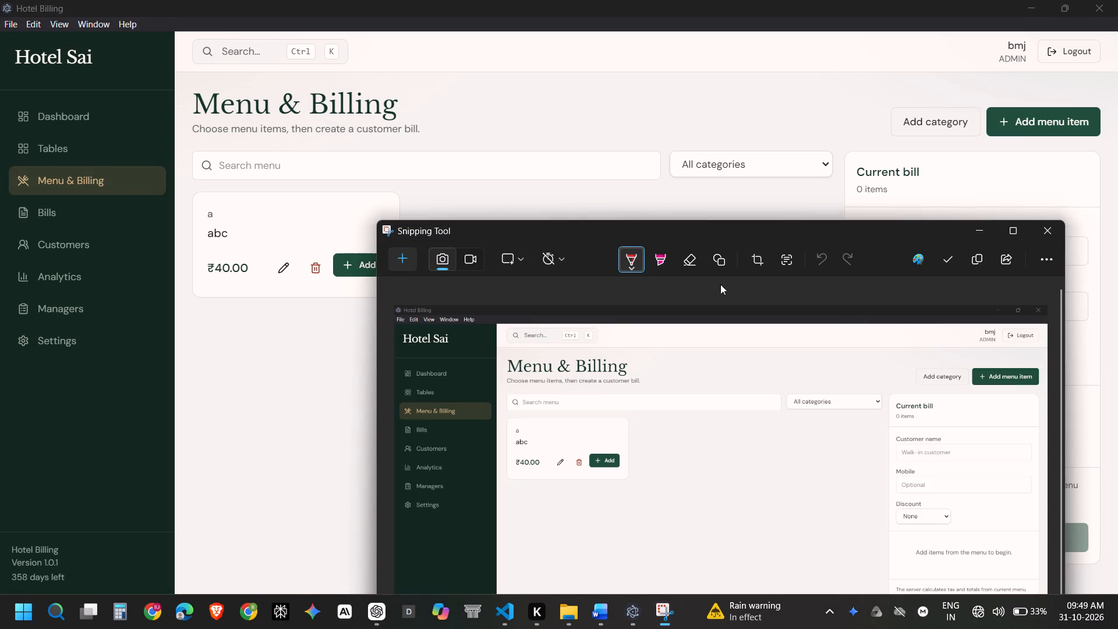
click(970, 258)
Switch to the Word report, paste the screenshot into the Figure 5.3 placeholder and set its text wrapping to In Front of Text.
click(595, 612)
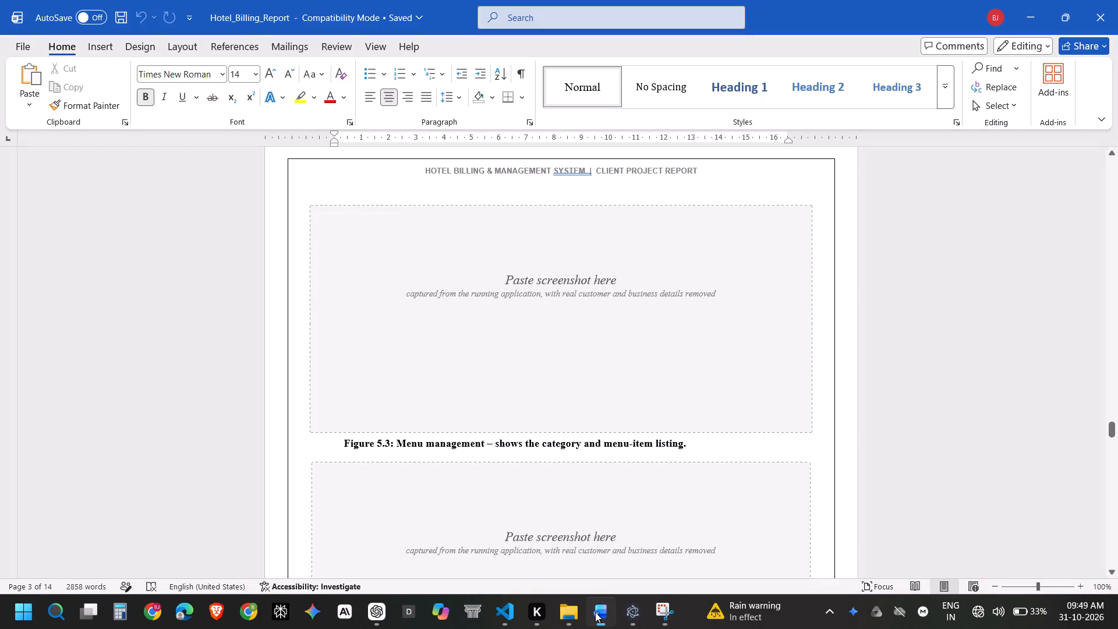
click(449, 296)
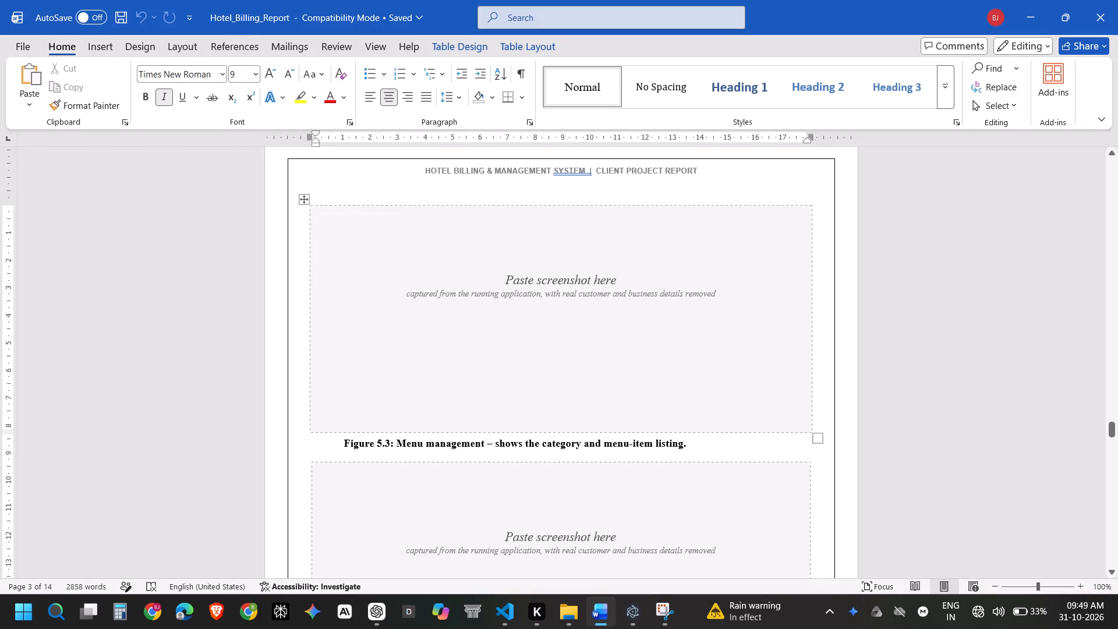
key(ctrl+v)
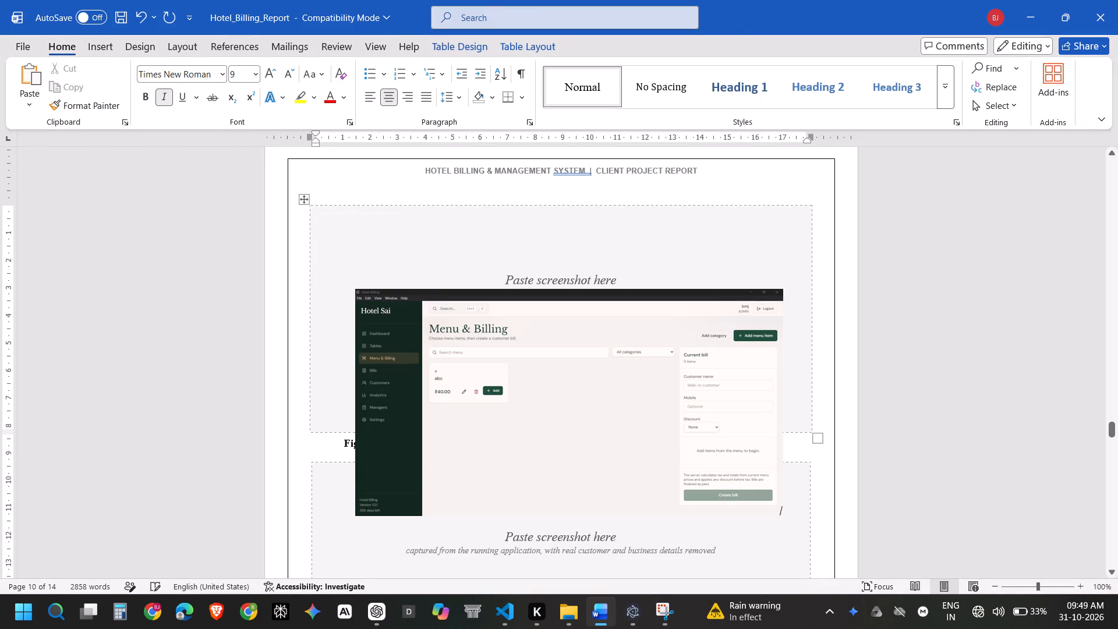
click(521, 356)
drag(521, 356, 515, 327)
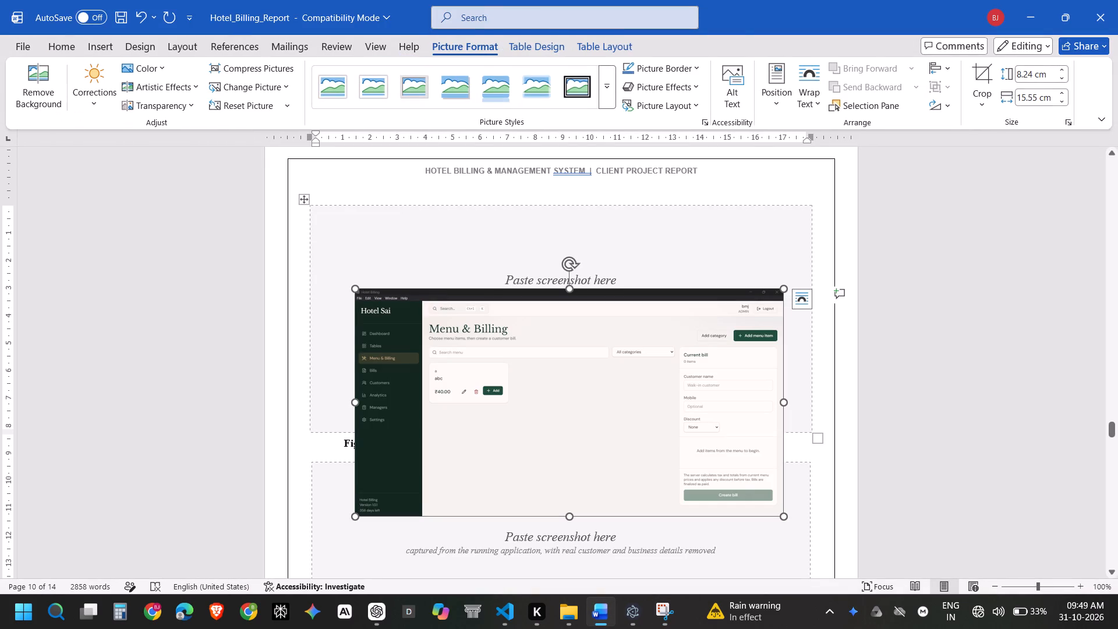
click(798, 303)
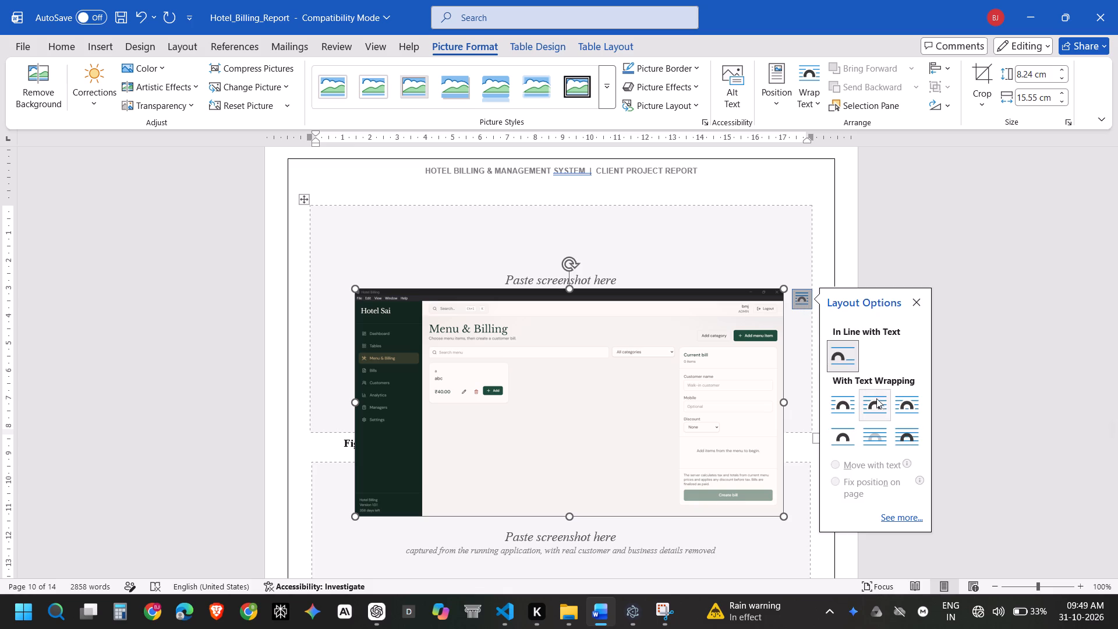
click(913, 437)
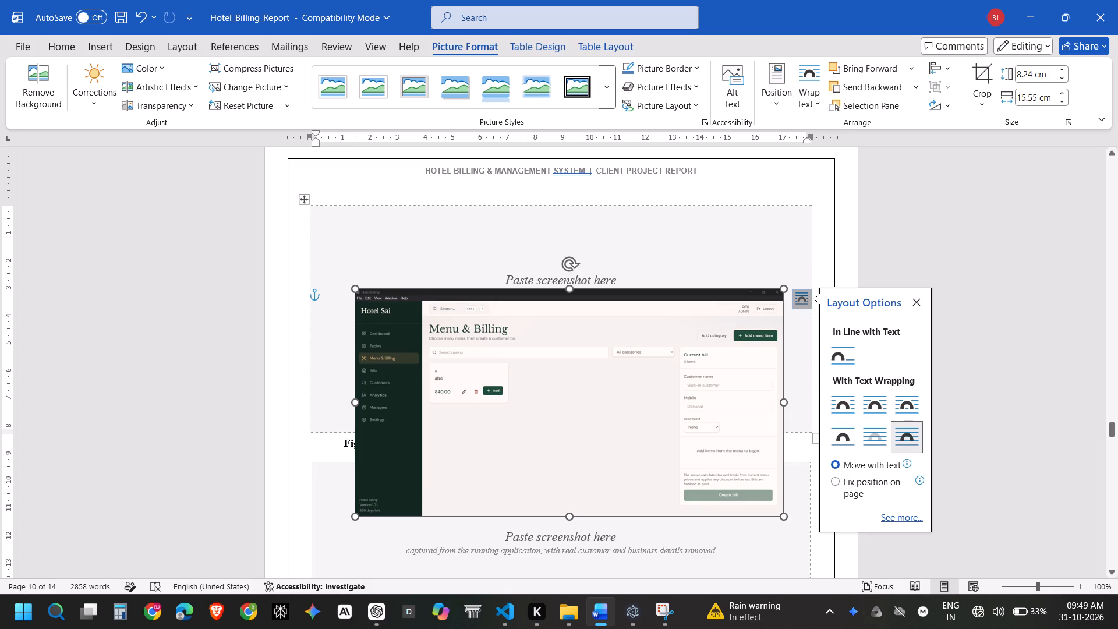
Align the pasted picture with the Figure 5.3 placeholder's upper-left corner and widen it to about 18.25 cm to cover the frame.
drag(557, 358, 515, 275)
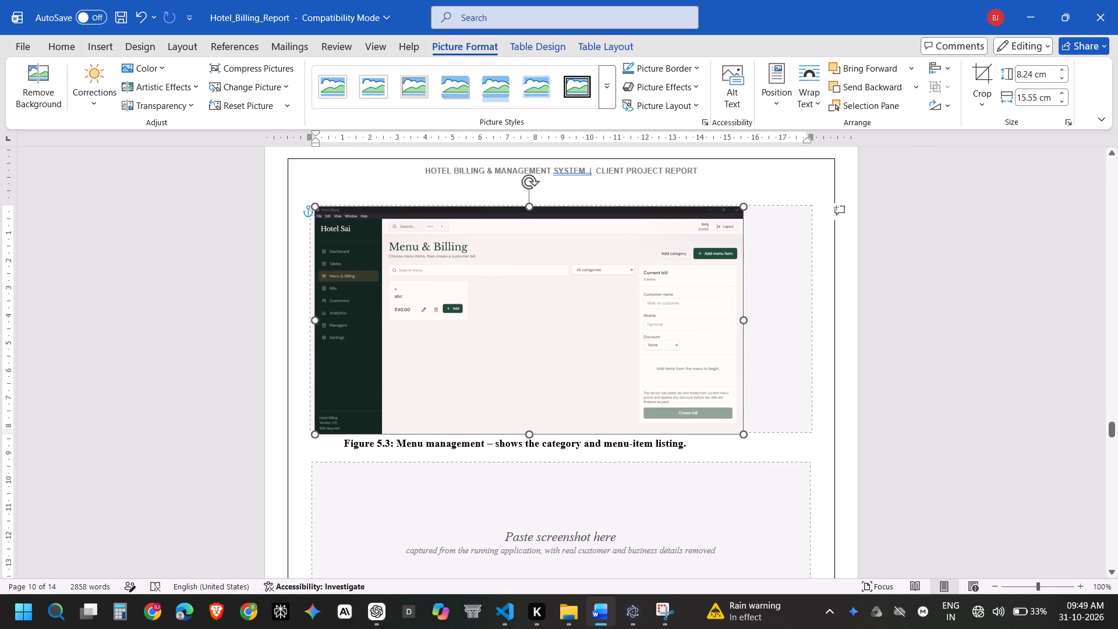
drag(515, 275, 511, 274)
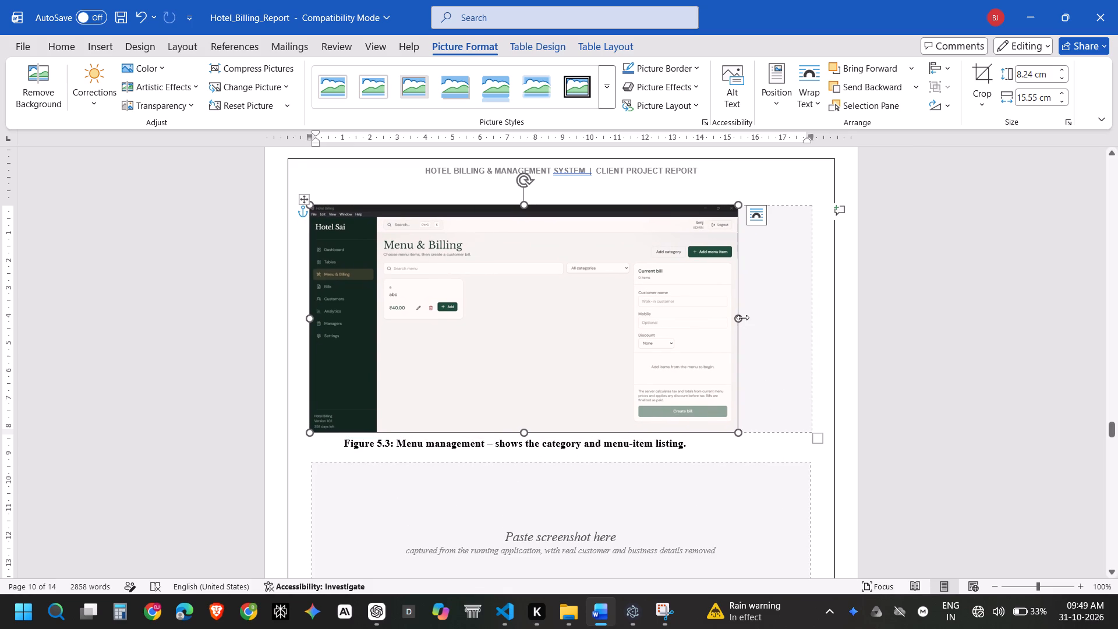
drag(742, 317, 812, 322)
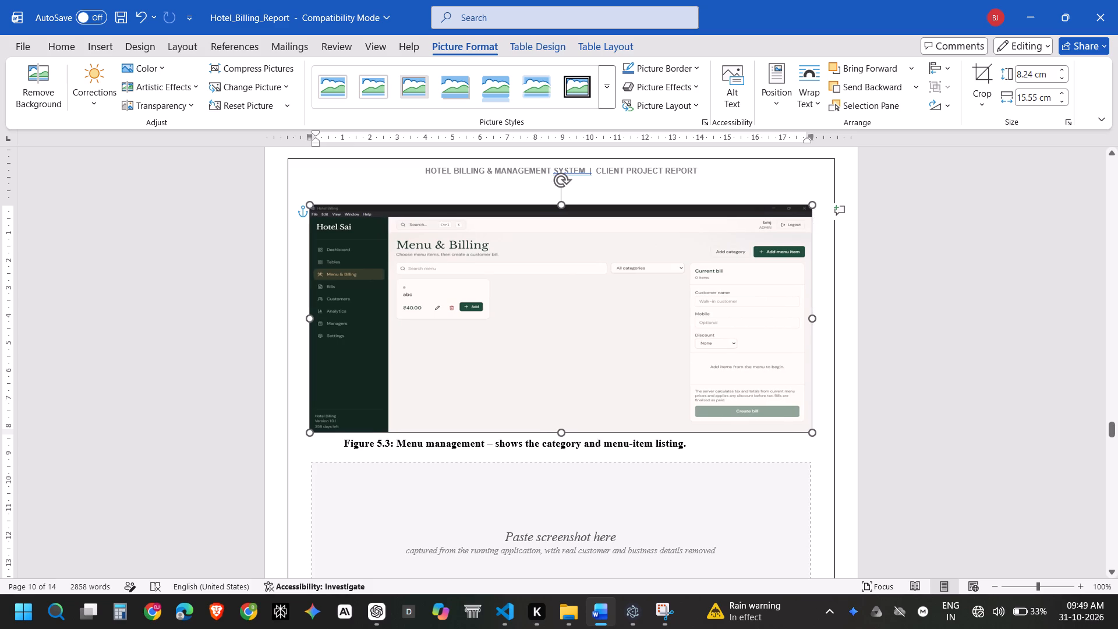
drag(812, 322, 816, 324)
click(921, 335)
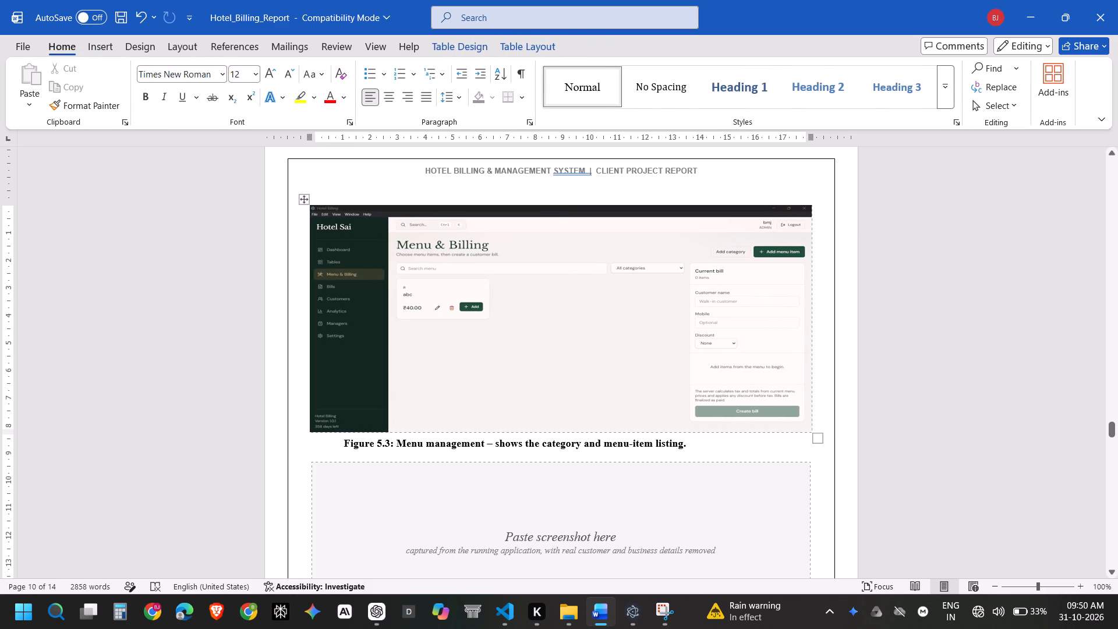
Enlarge the Figure 5.3 placeholder frame slightly and stretch the Menu & Billing picture in height and width to fill it.
scroll(774, 293, up, 3)
scroll(774, 293, down, 1)
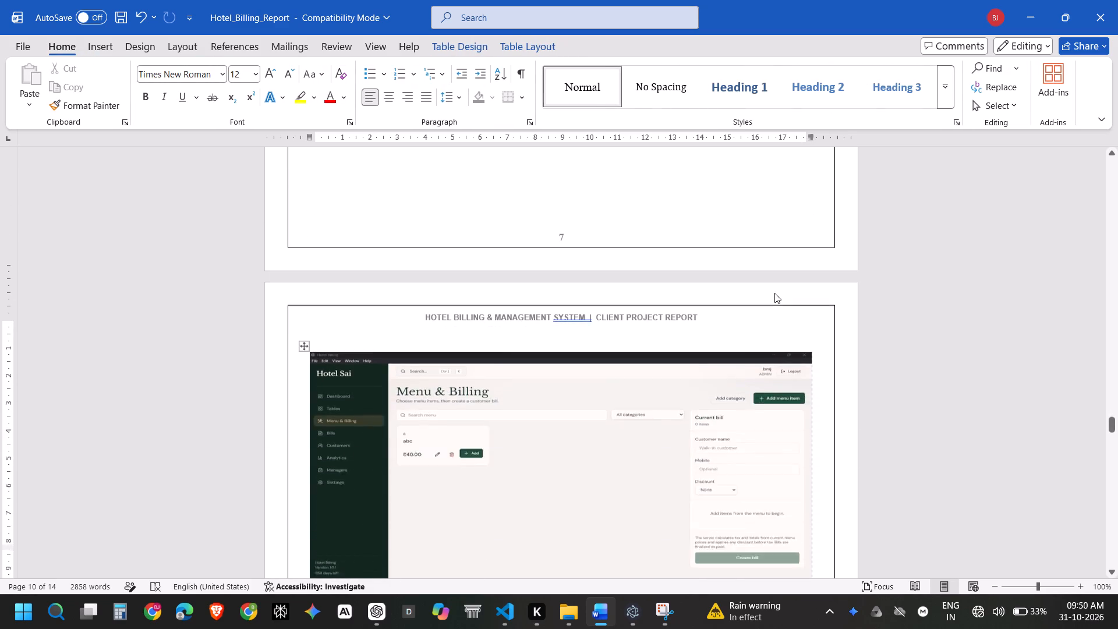
scroll(774, 293, down, 1)
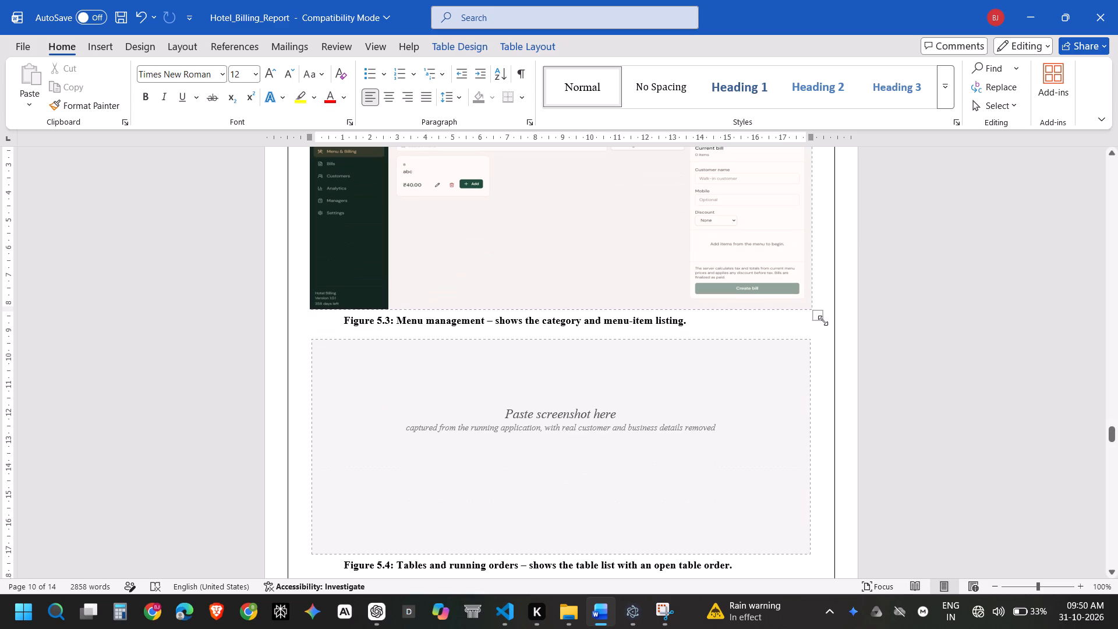
drag(821, 317, 822, 335)
click(550, 262)
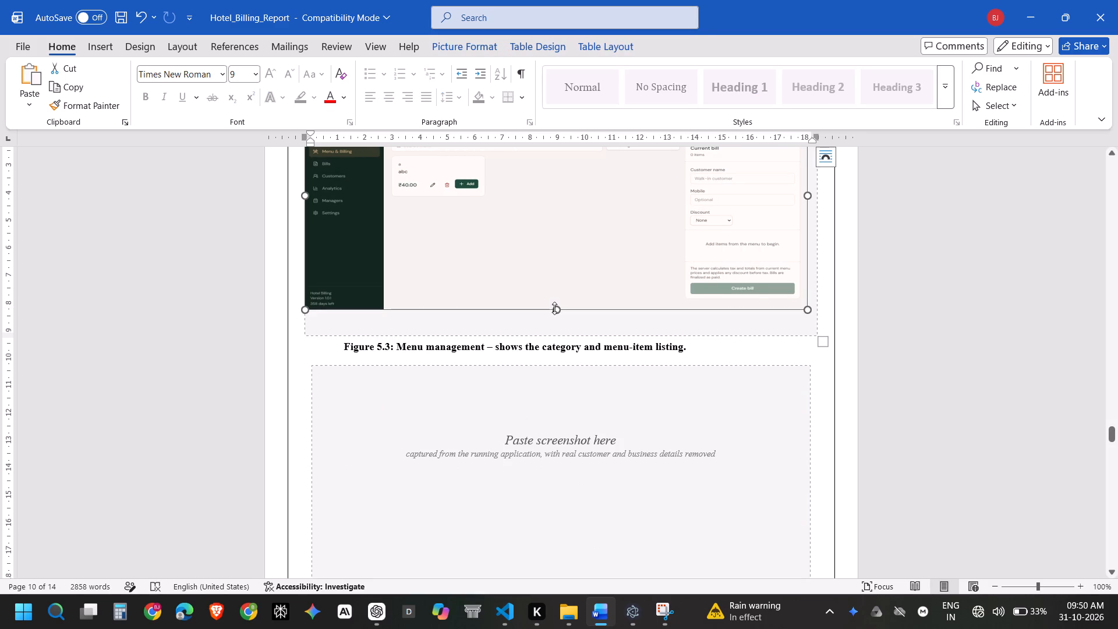
drag(557, 314, 562, 334)
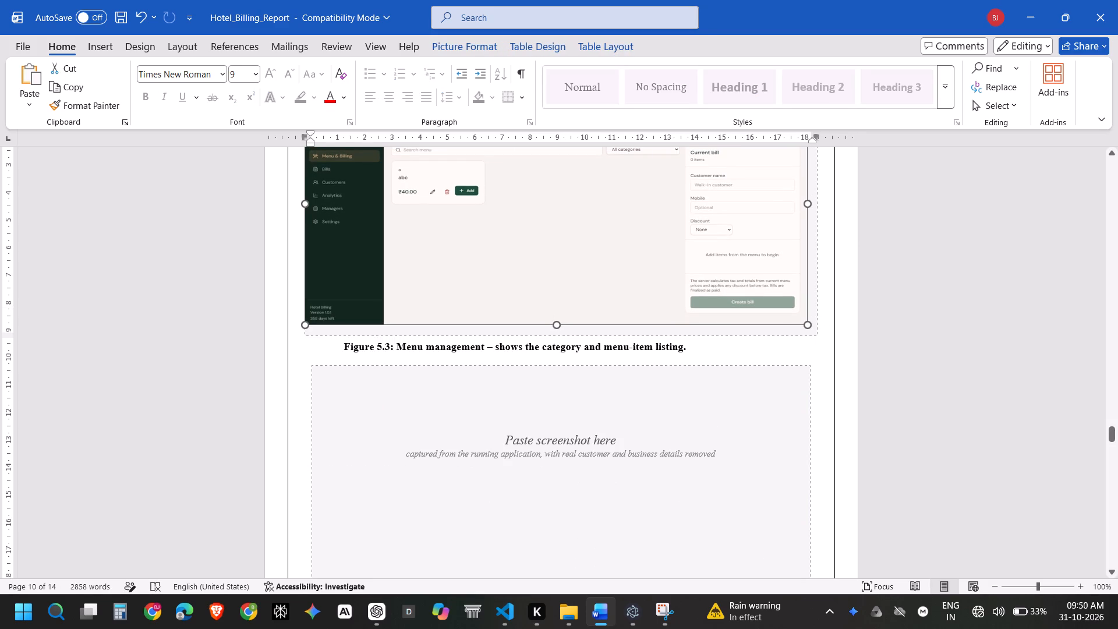
drag(562, 334, 563, 335)
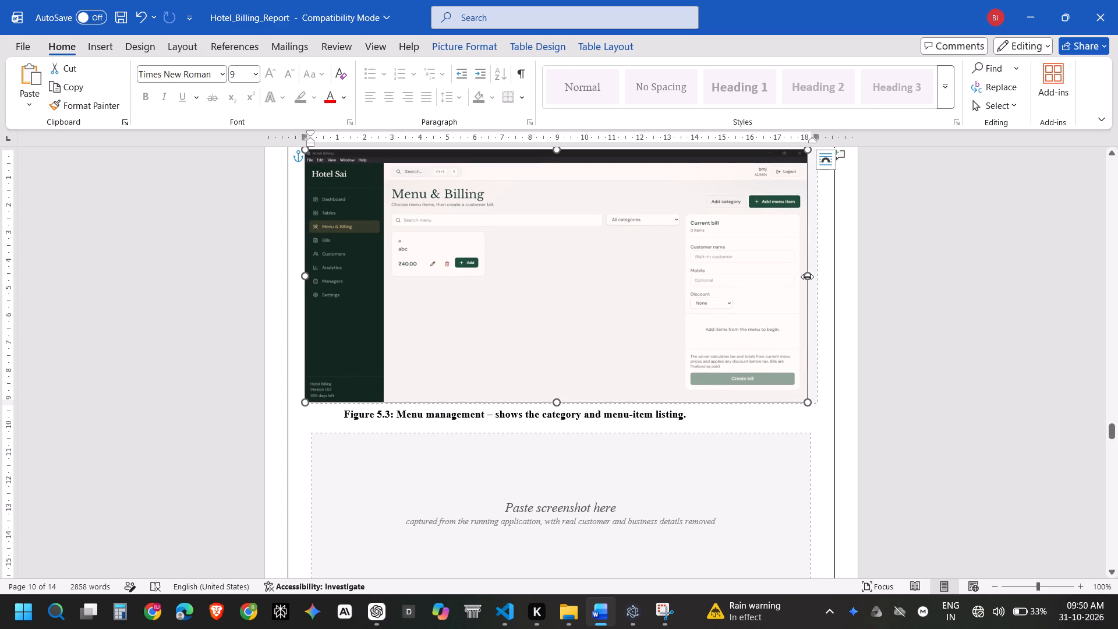
drag(807, 277, 816, 277)
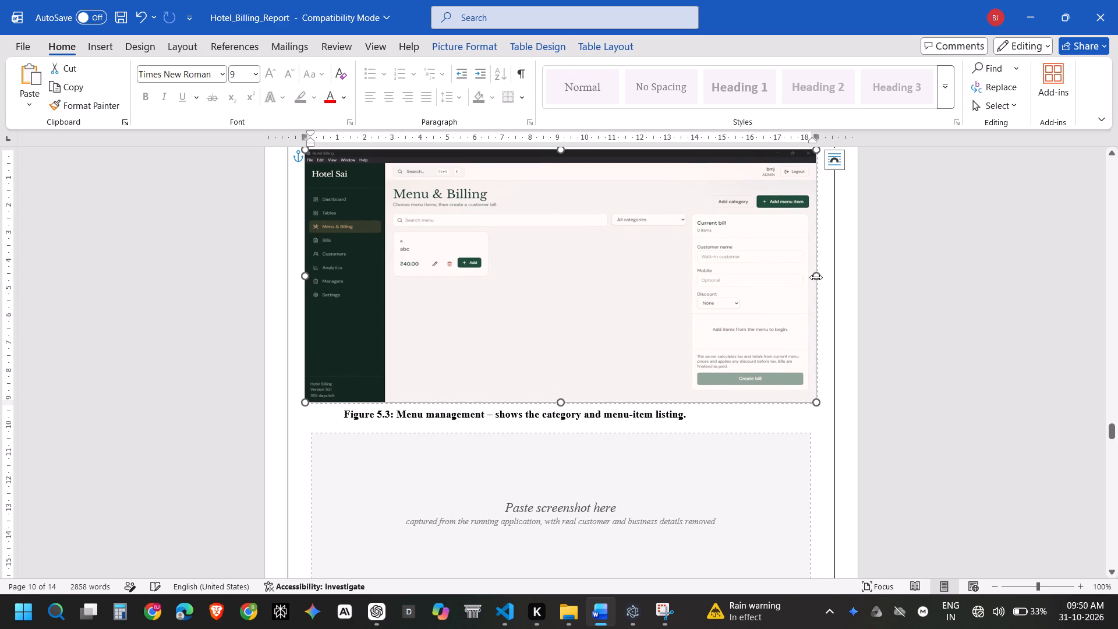
click(961, 348)
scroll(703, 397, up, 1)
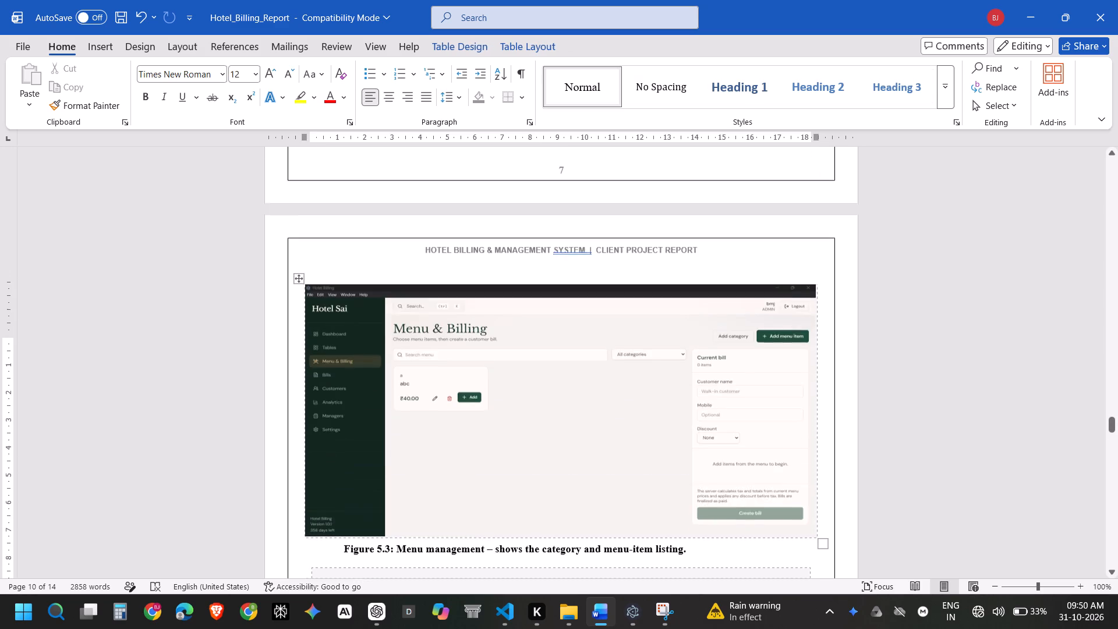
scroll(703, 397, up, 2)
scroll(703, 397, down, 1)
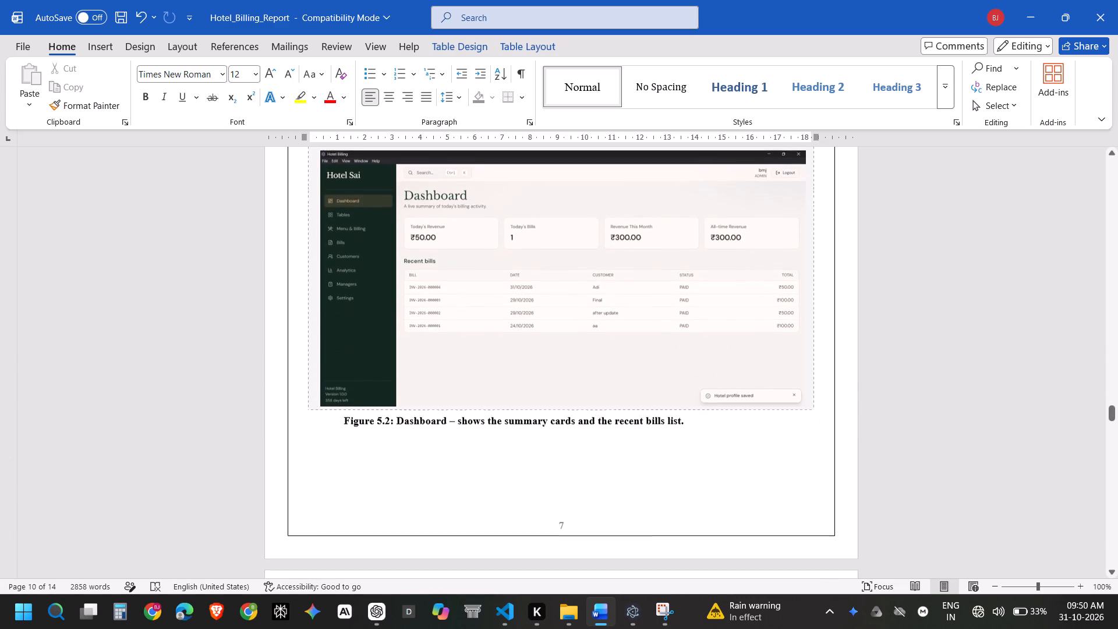
Enlarge the Figure 5.4 placeholder frame in width and height so that it spans the same width as the Figure 5.3 frame.
scroll(703, 397, down, 3)
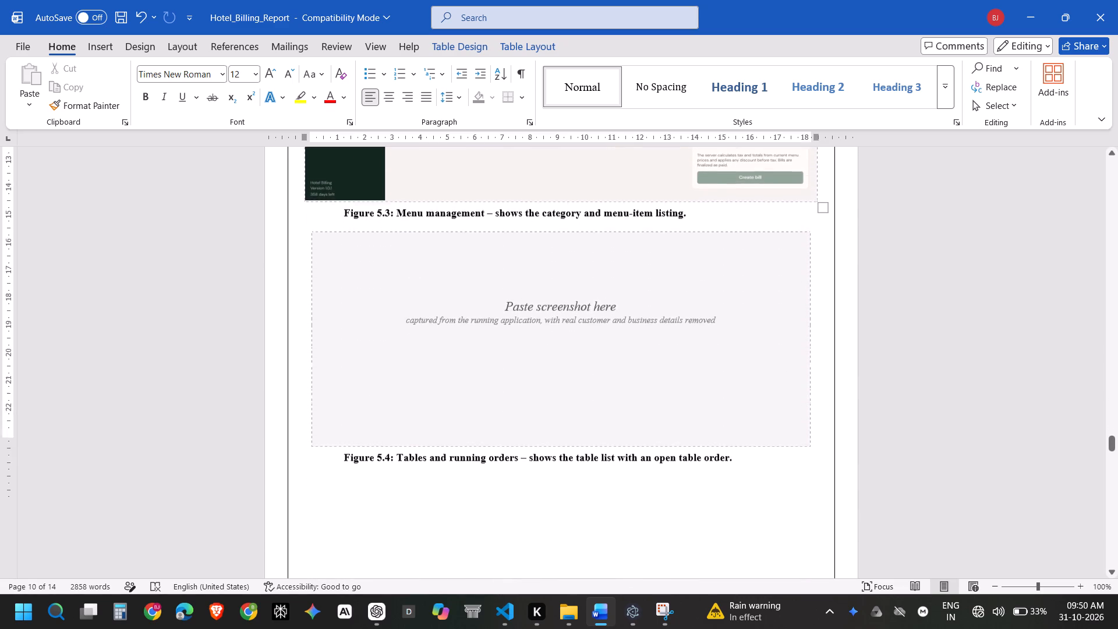
scroll(703, 397, down, 1)
scroll(703, 397, up, 1)
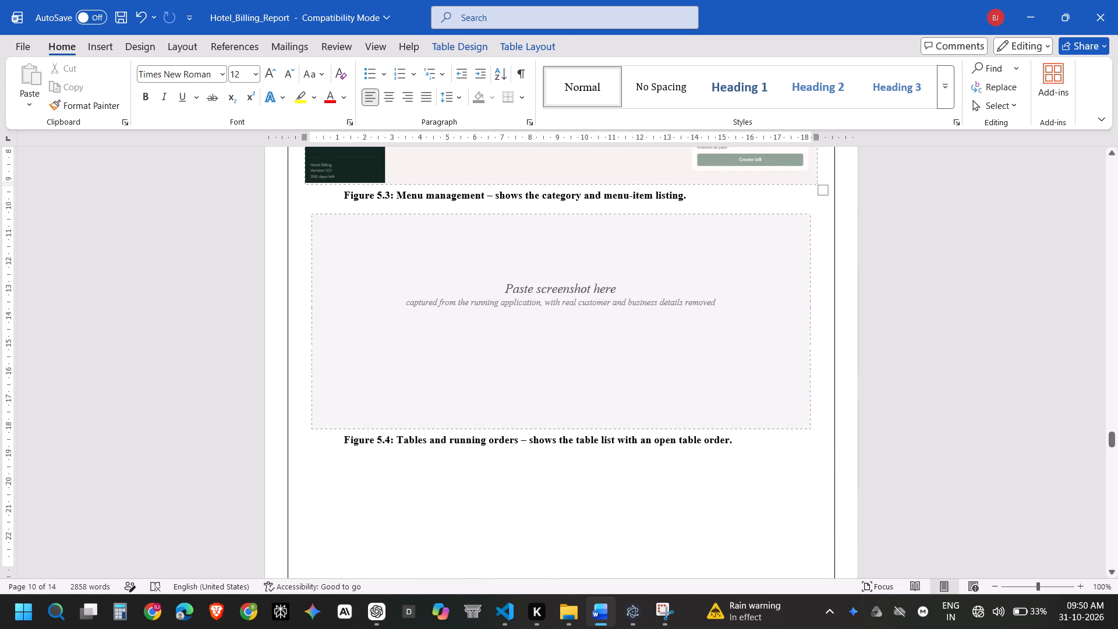
click(803, 412)
drag(816, 435, 817, 446)
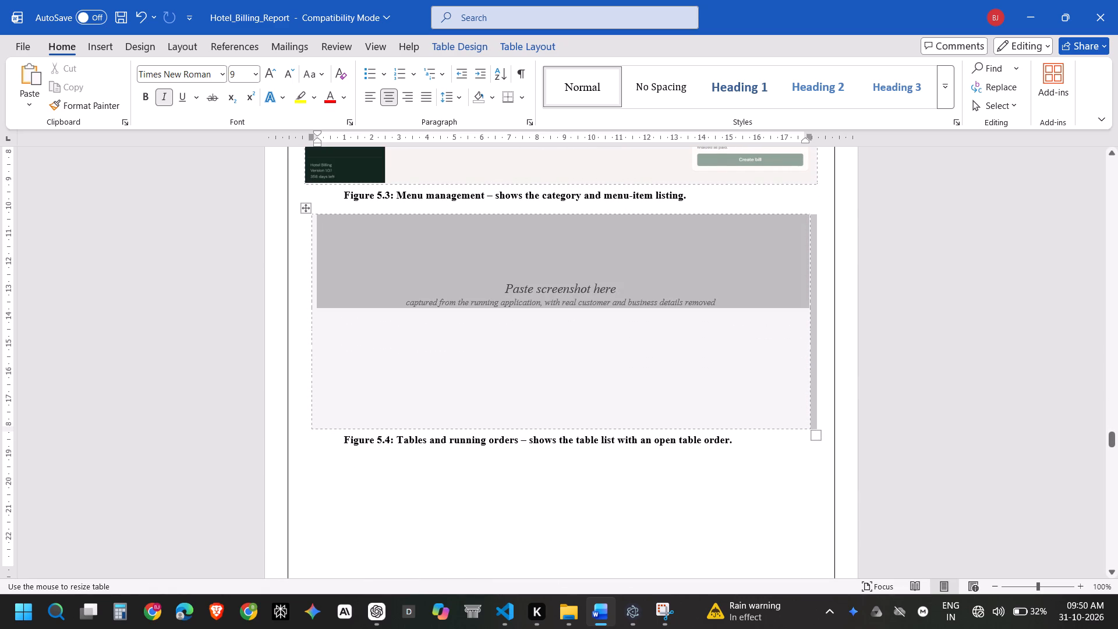
drag(817, 446, 818, 448)
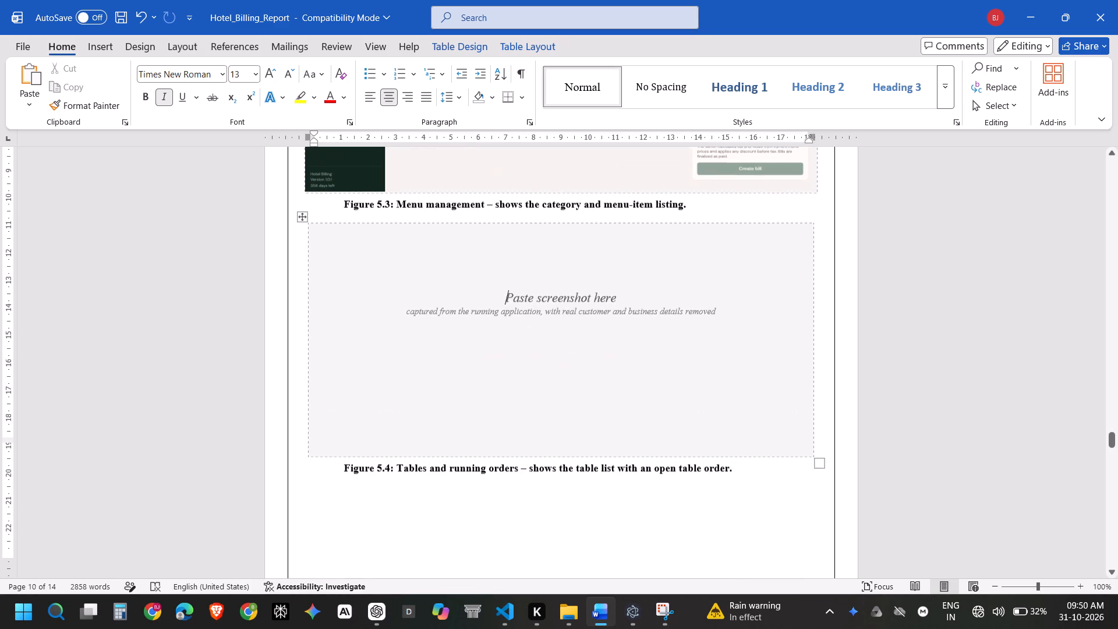
click(821, 448)
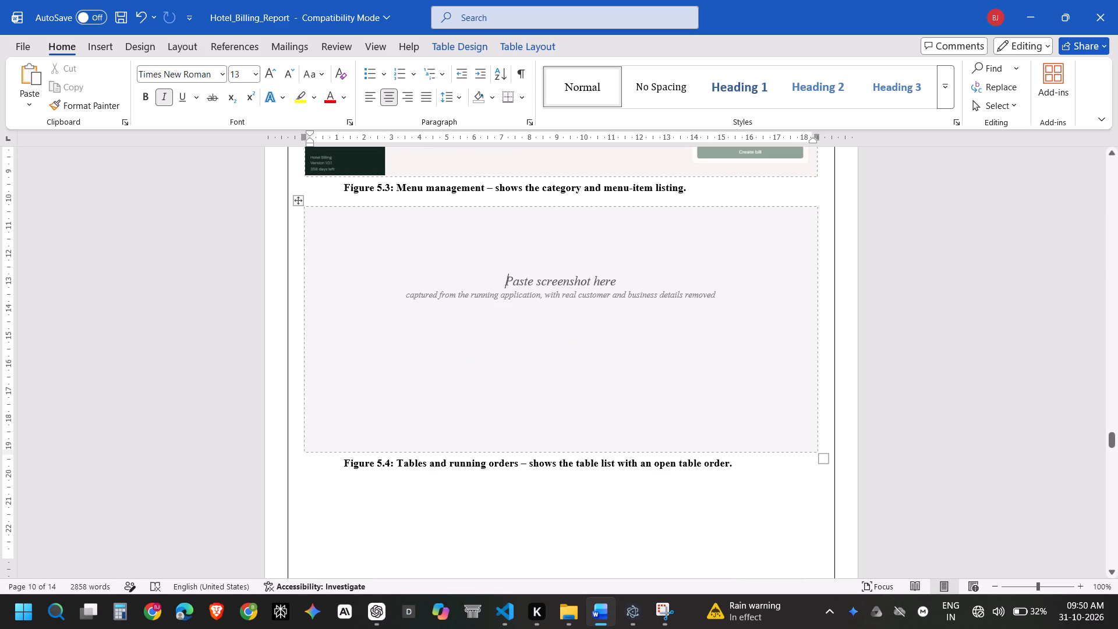
Switch to Hotel Billing, open the Tables page and start a bill for table T2 with one abc item.
scroll(847, 383, down, 1)
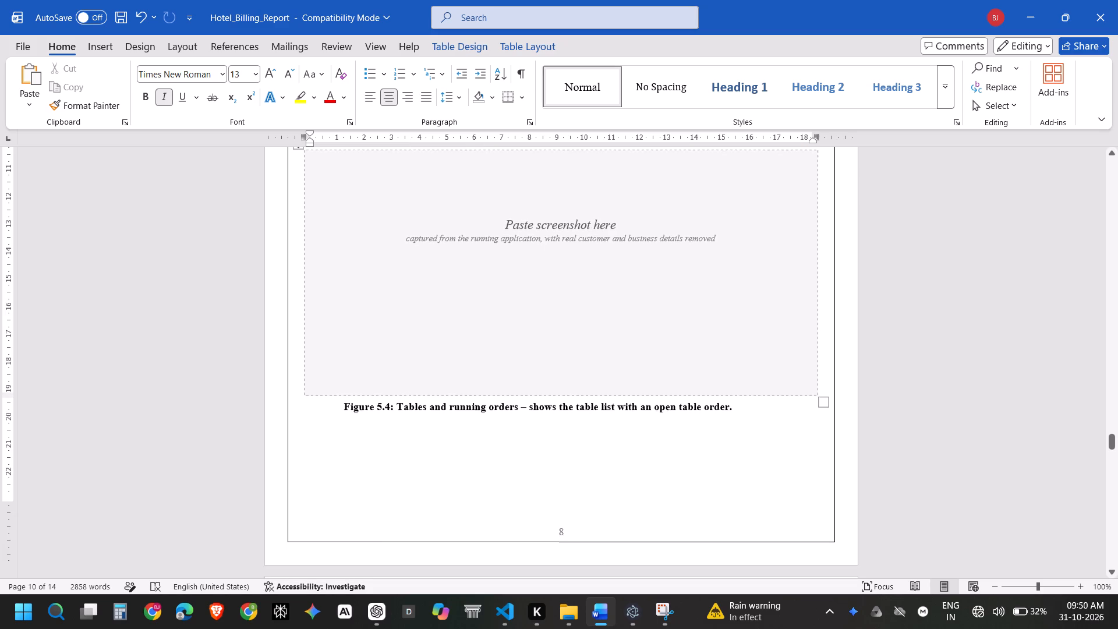
scroll(847, 383, down, 2)
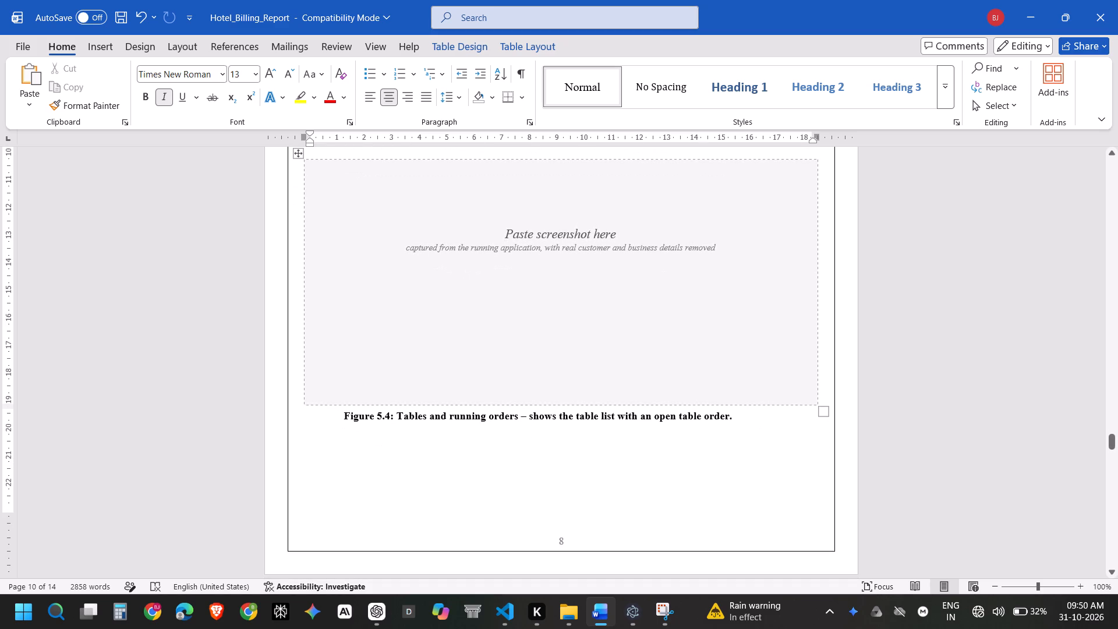
click(619, 605)
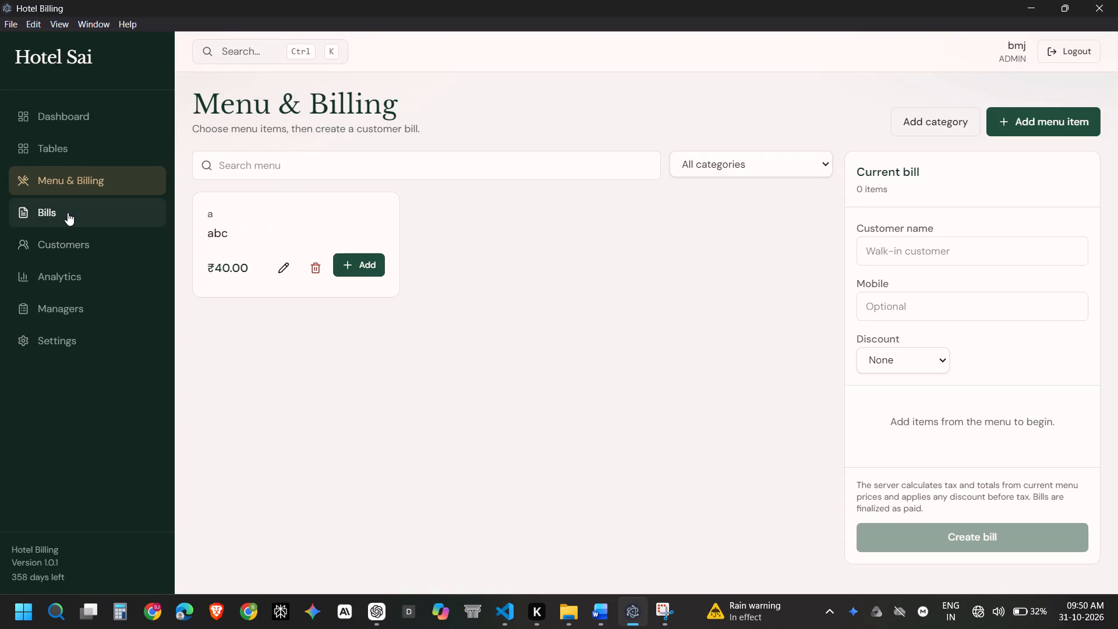
click(64, 162)
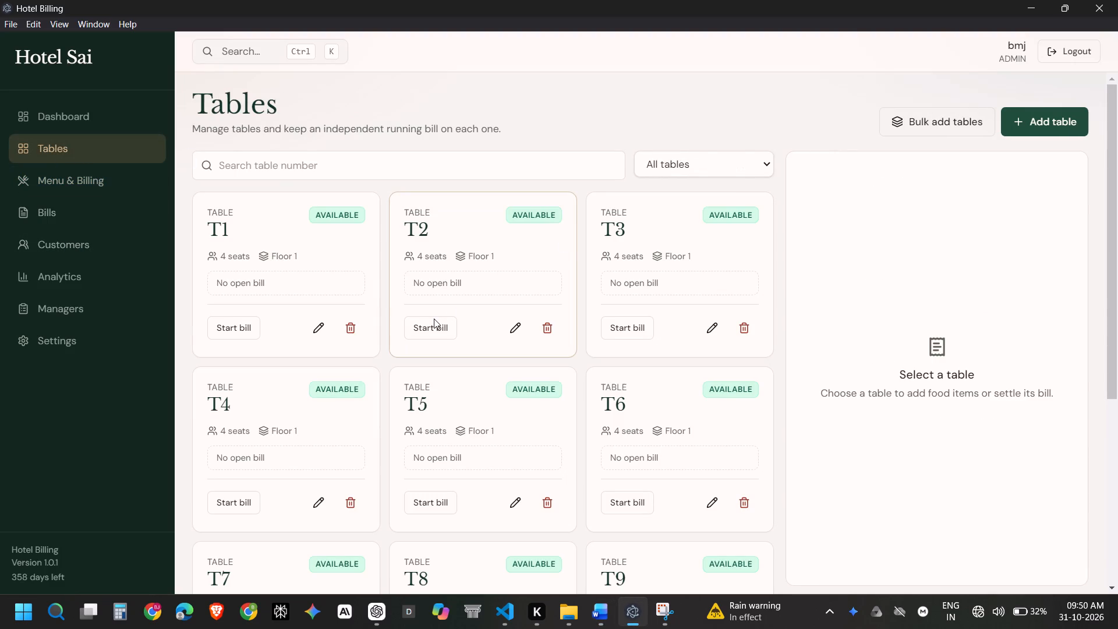
click(434, 319)
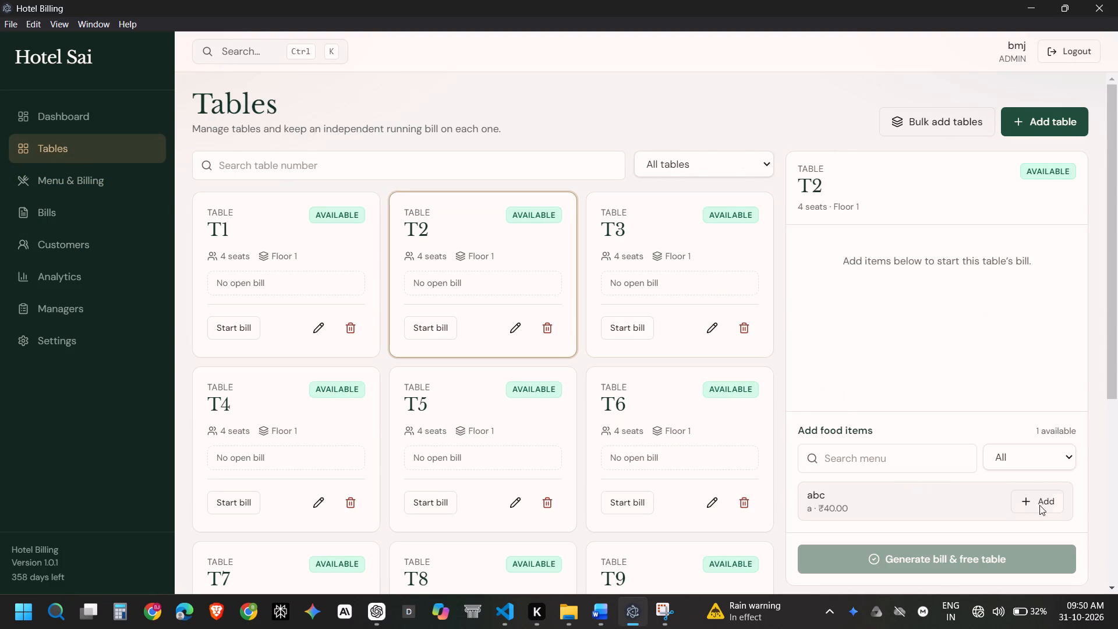
double_click(1037, 507)
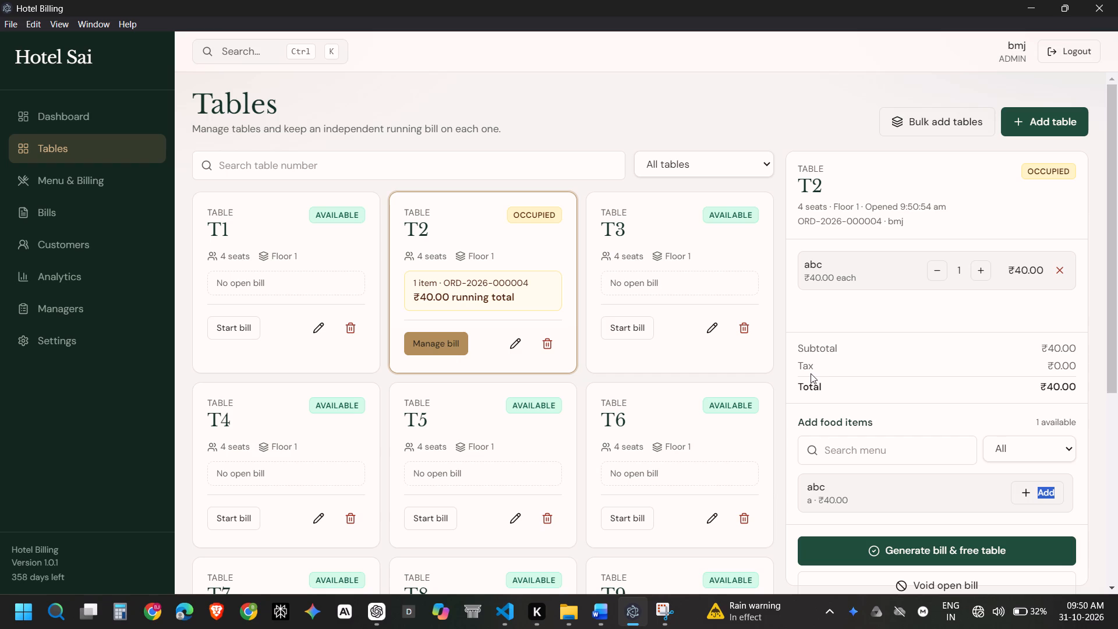
Capture a screenshot of the whole Tables window with T2's open order and copy it from Snipping Tool.
key(Print)
drag(0, 0, 937, 478)
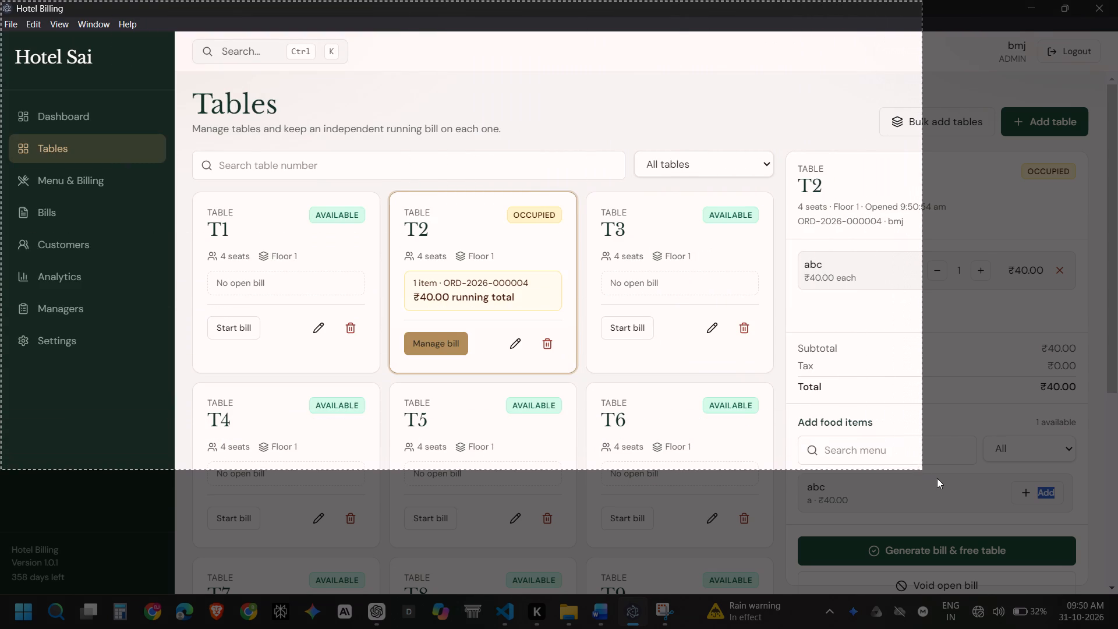
drag(937, 478, 1059, 492)
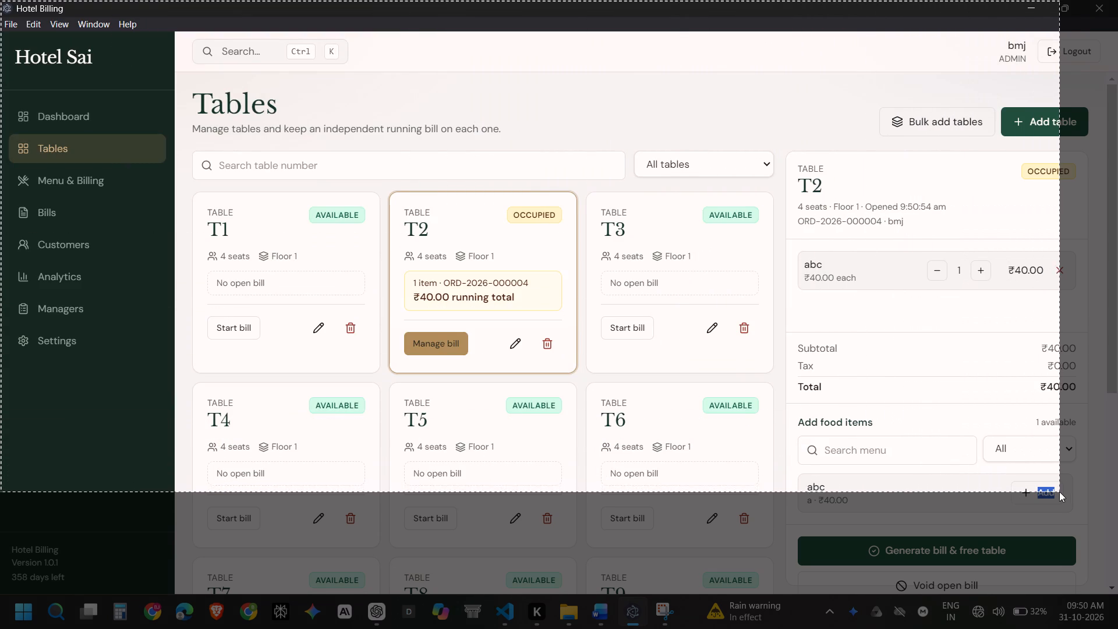
drag(1059, 492, 1104, 613)
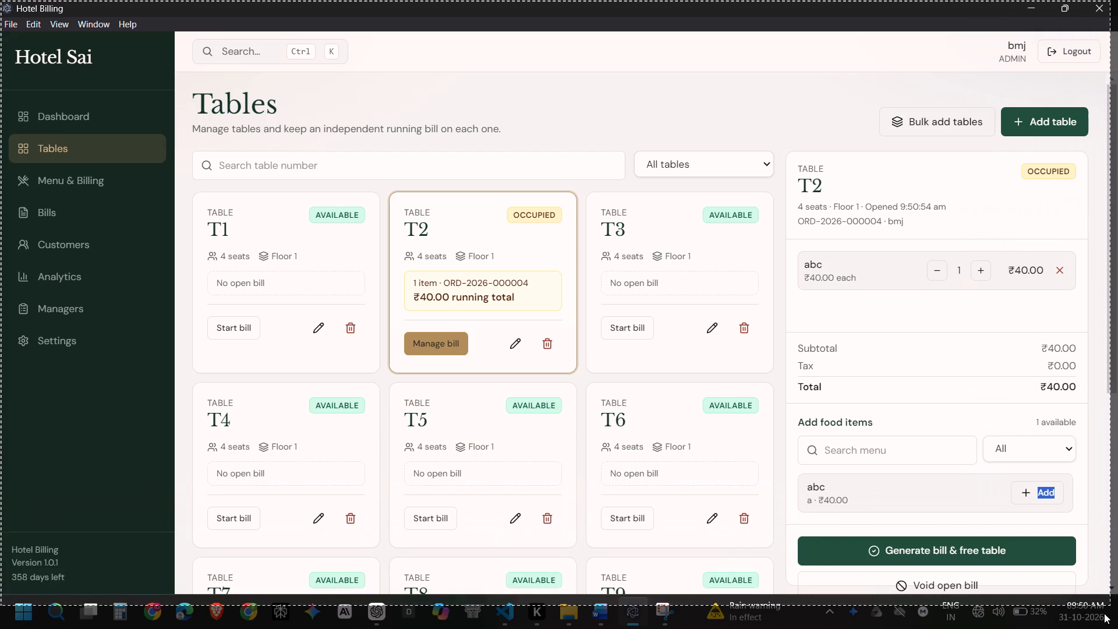
drag(1104, 613, 1117, 591)
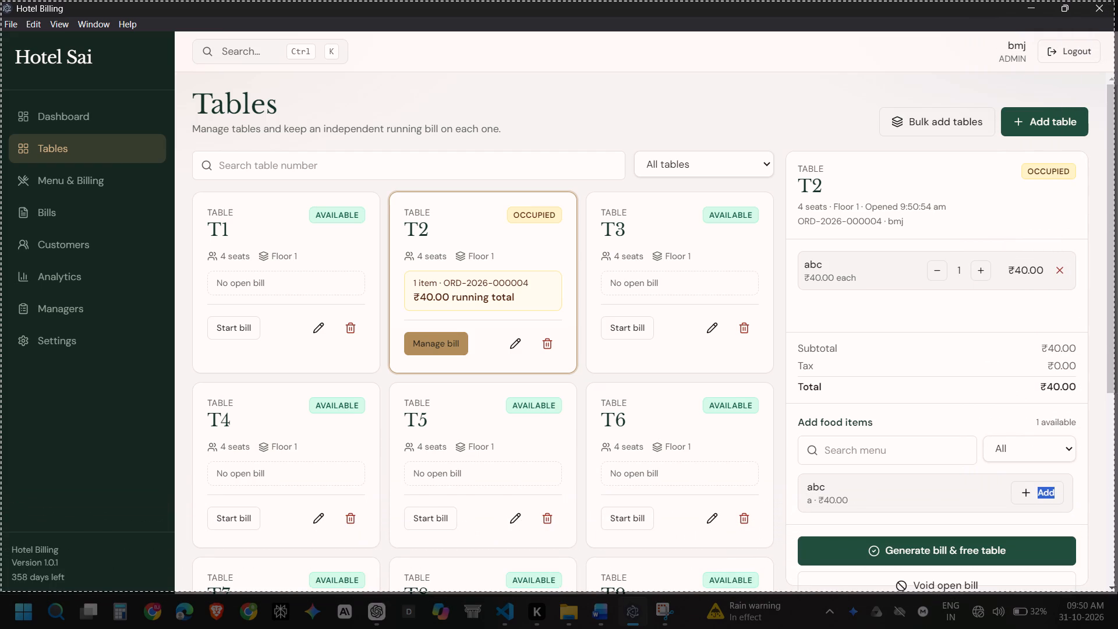
drag(1117, 591, 1116, 592)
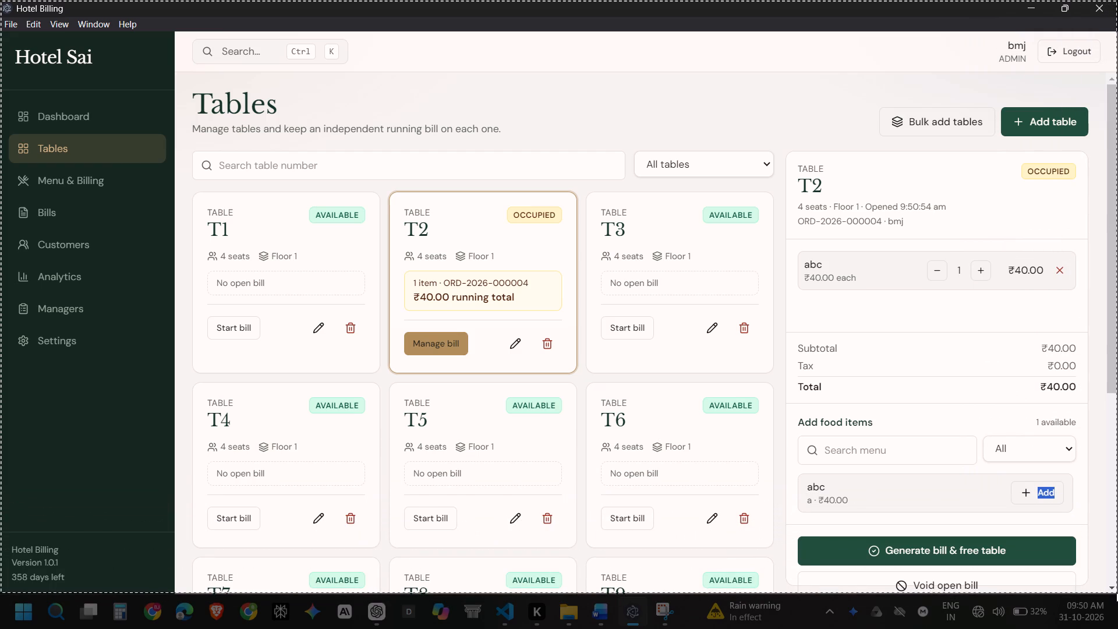
drag(1116, 592, 1116, 592)
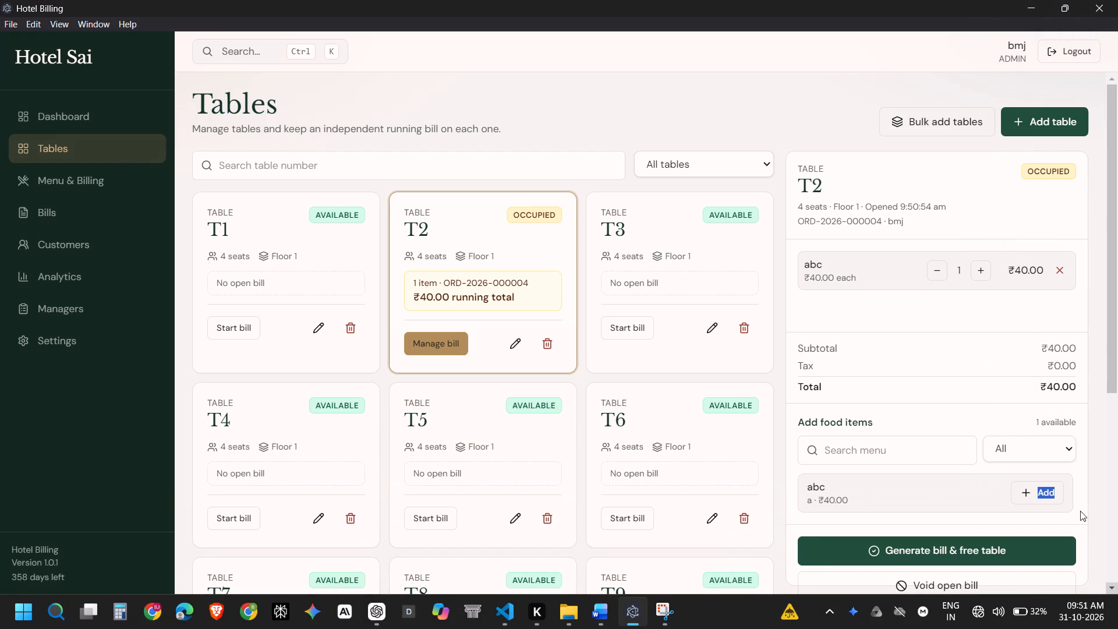
click(963, 446)
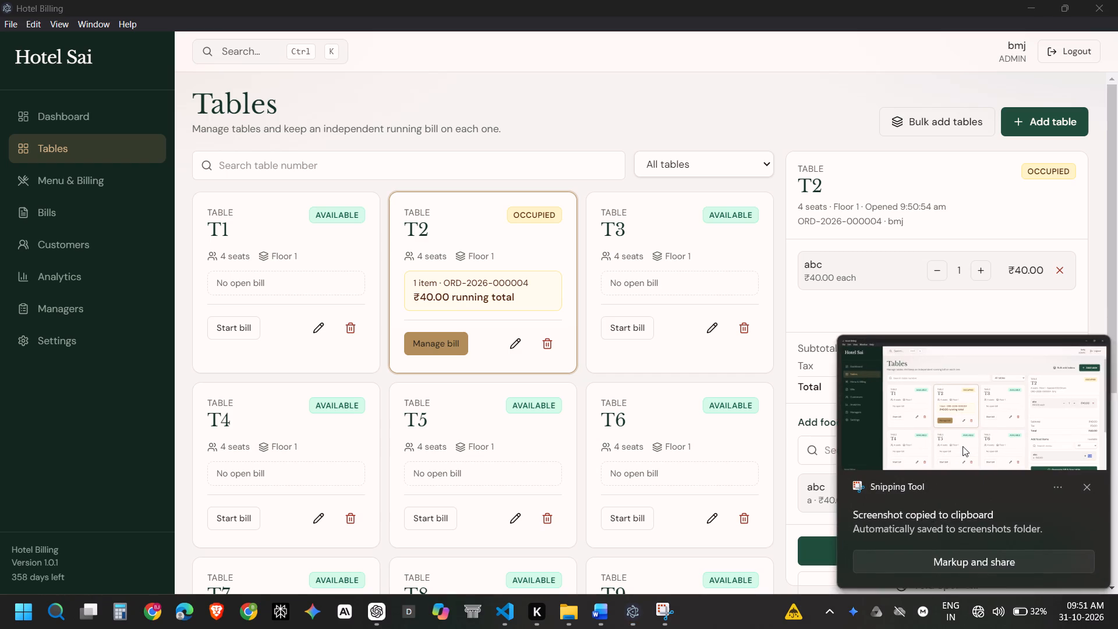
click(979, 265)
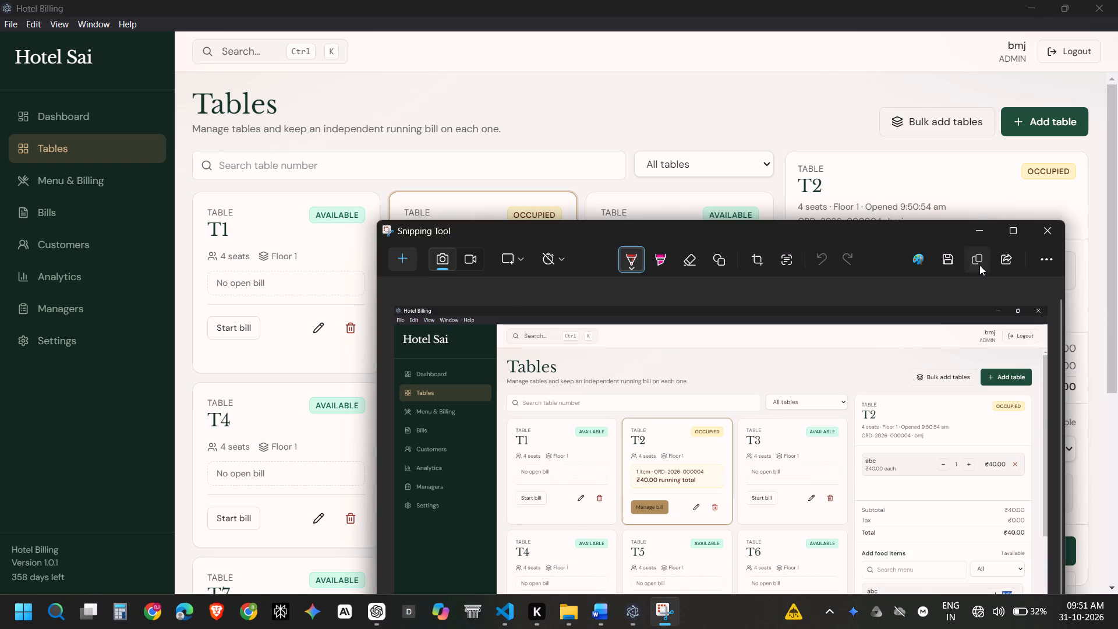
Switch to the Word report, paste the screenshot into the Figure 5.4 placeholder and set its text wrapping to In Front of Text.
click(602, 621)
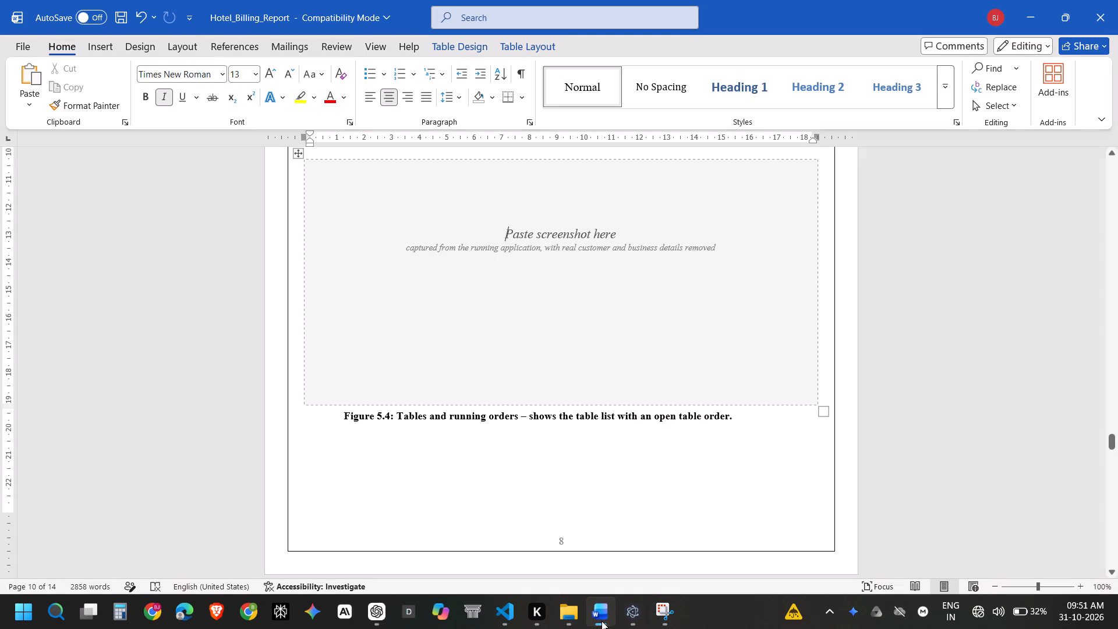
click(477, 333)
key(ctrl+v)
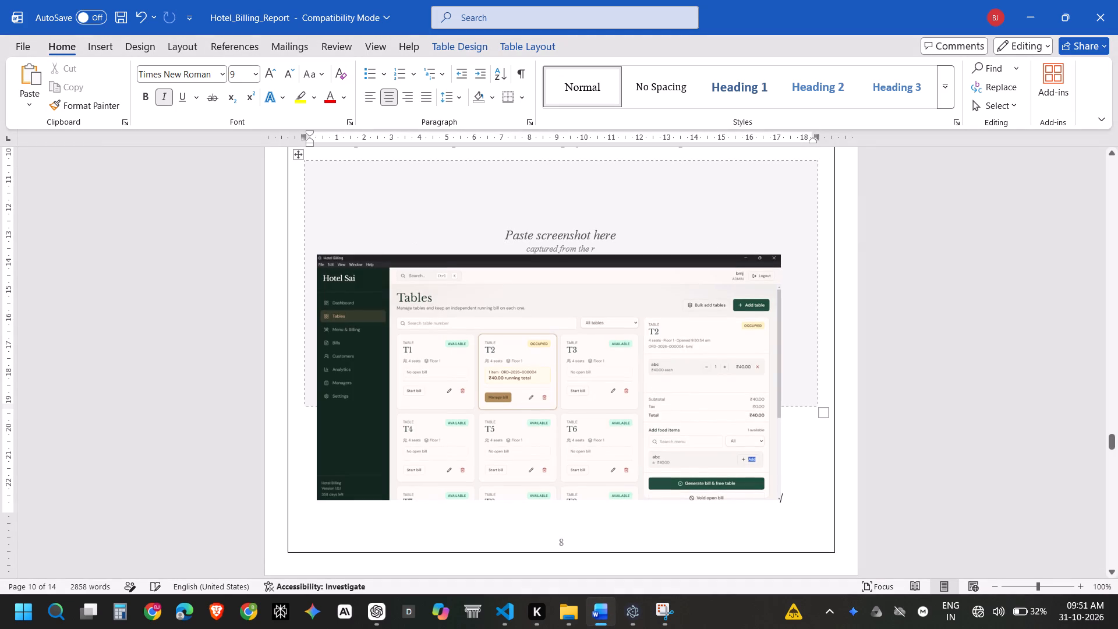
click(728, 384)
click(728, 384)
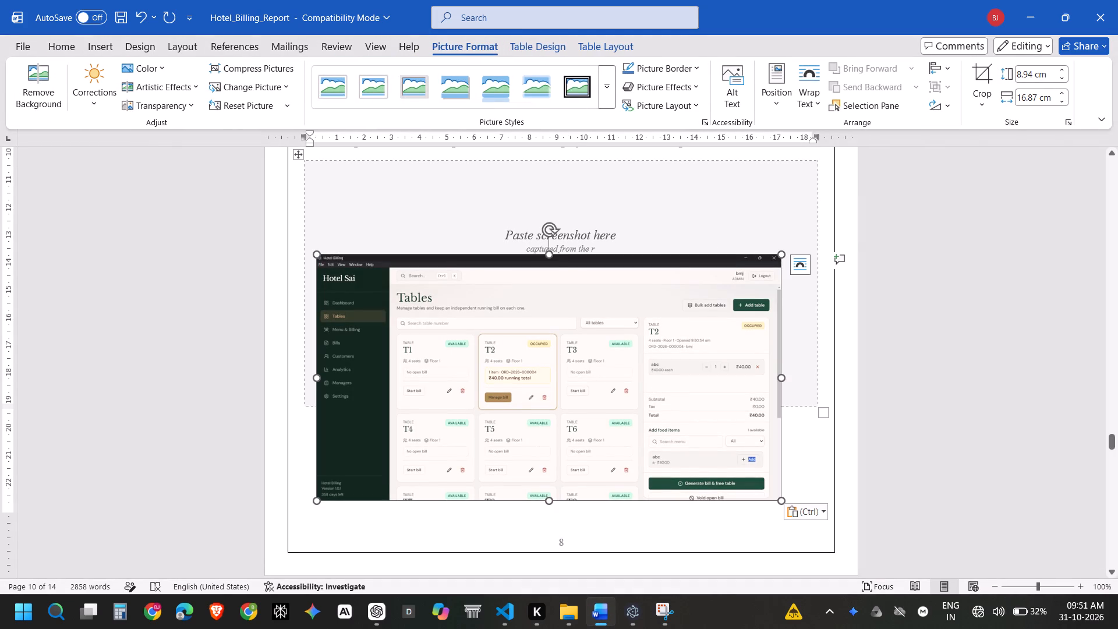
click(804, 271)
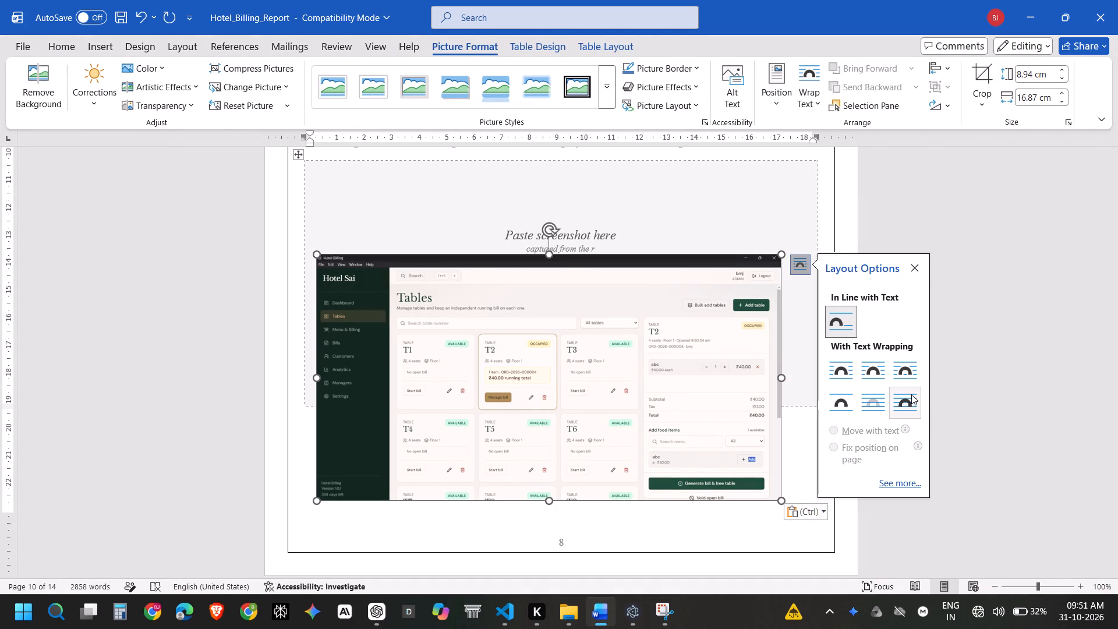
click(911, 394)
Align the Tables picture with the Figure 5.4 frame's upper-left corner and resize it to about 8.9 cm high and 18.65 cm wide.
drag(635, 377, 617, 282)
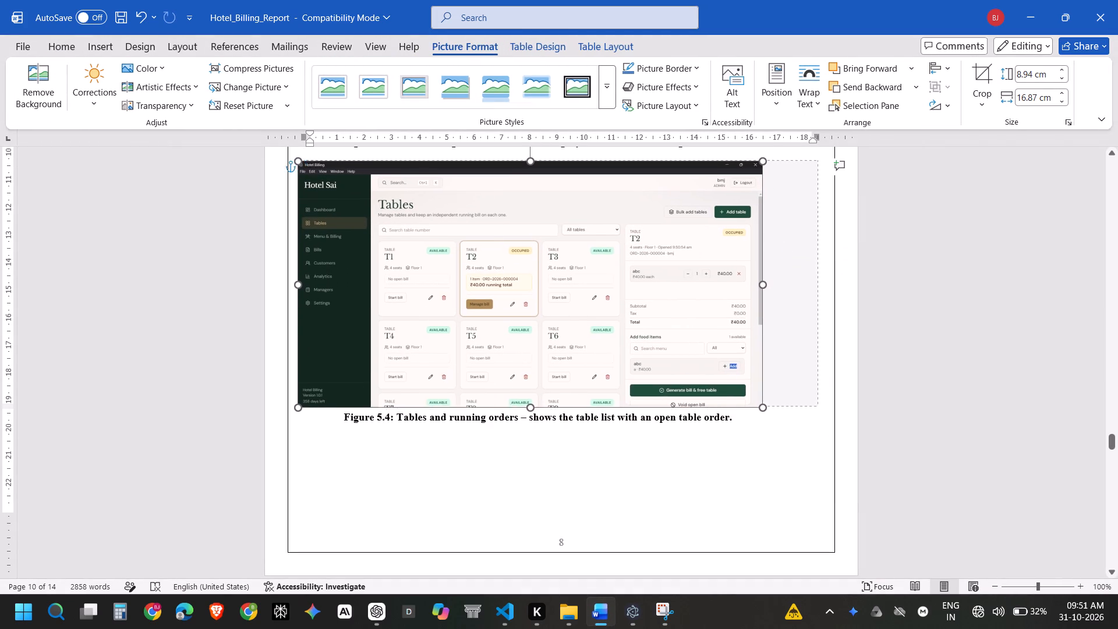
drag(617, 282, 622, 283)
drag(767, 403, 783, 404)
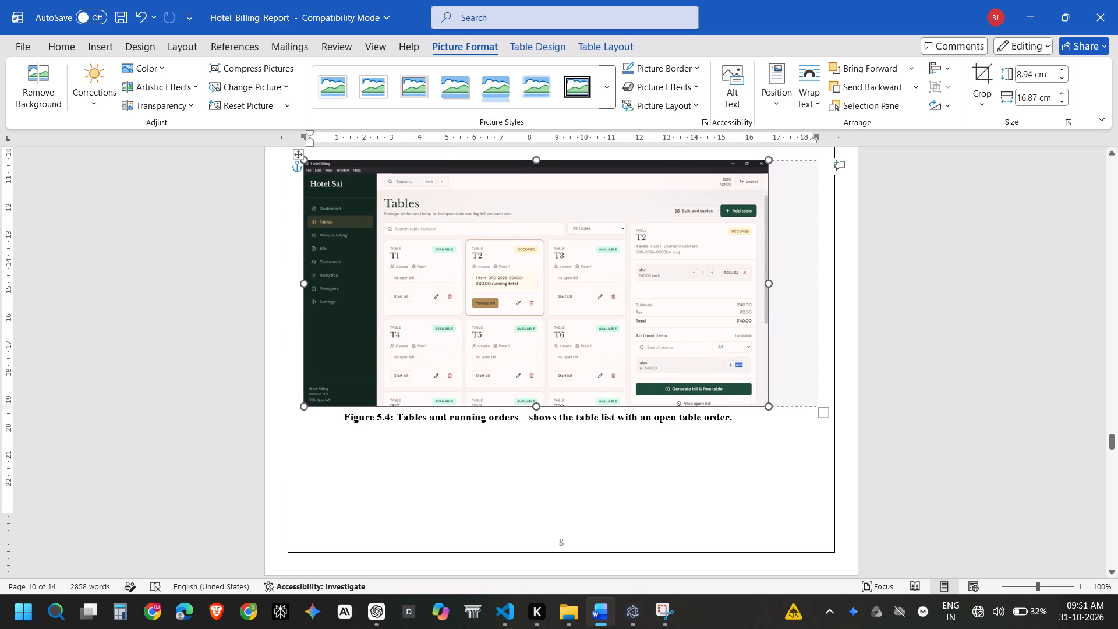
drag(783, 404, 791, 387)
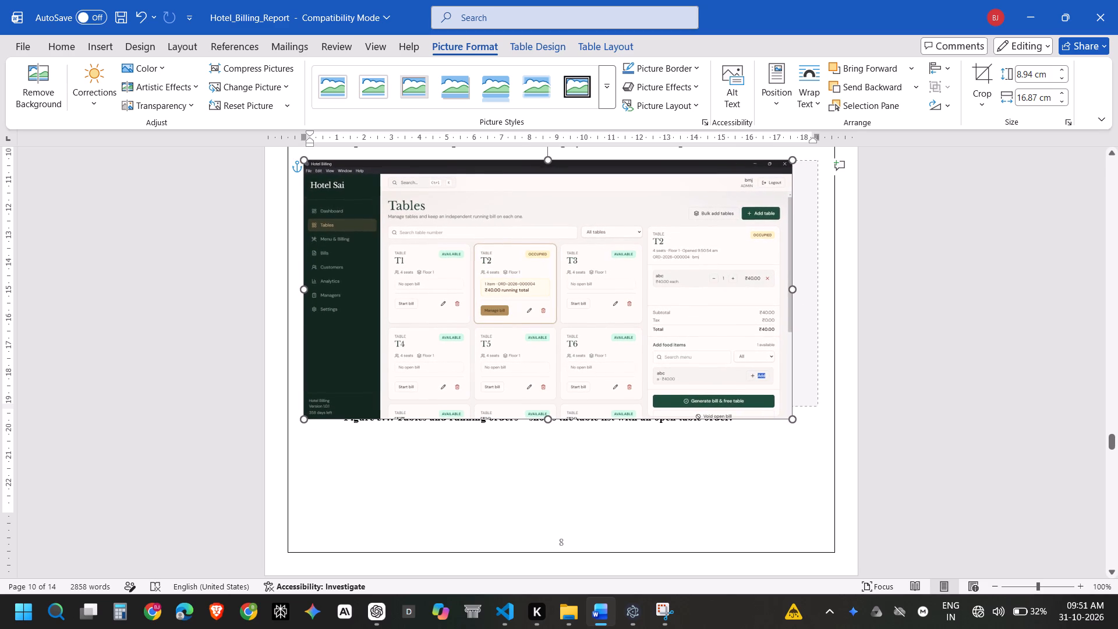
drag(791, 387, 766, 377)
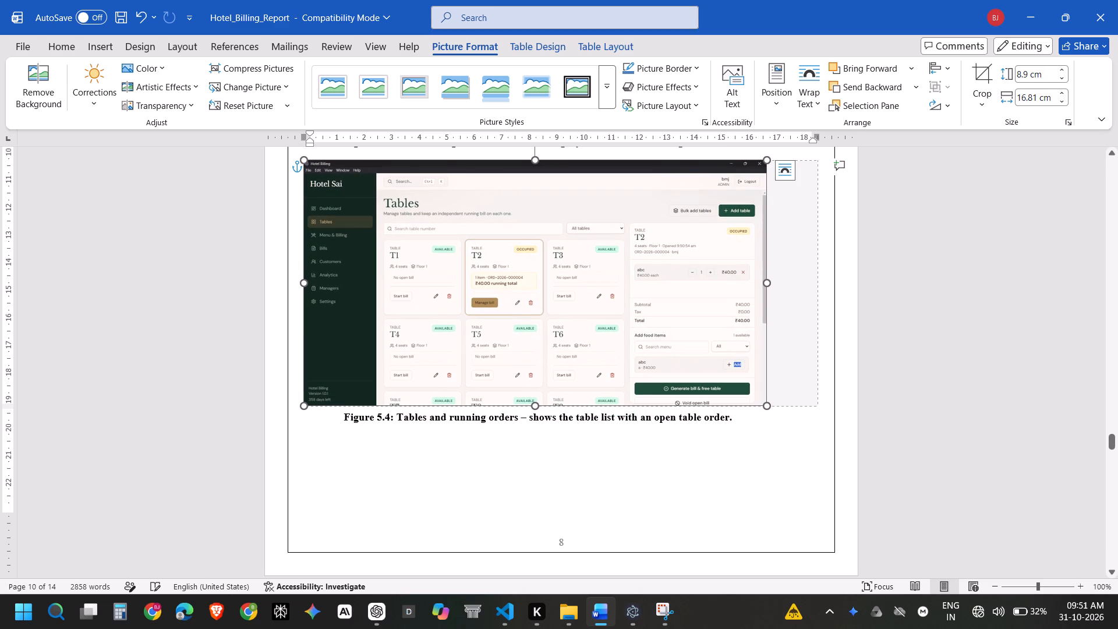
drag(766, 283, 817, 283)
Check the filled Figure 5.3 and 5.4 frames and look over the empty placeholders and captions from Figure 5.5 onward.
scroll(858, 289, up, 1)
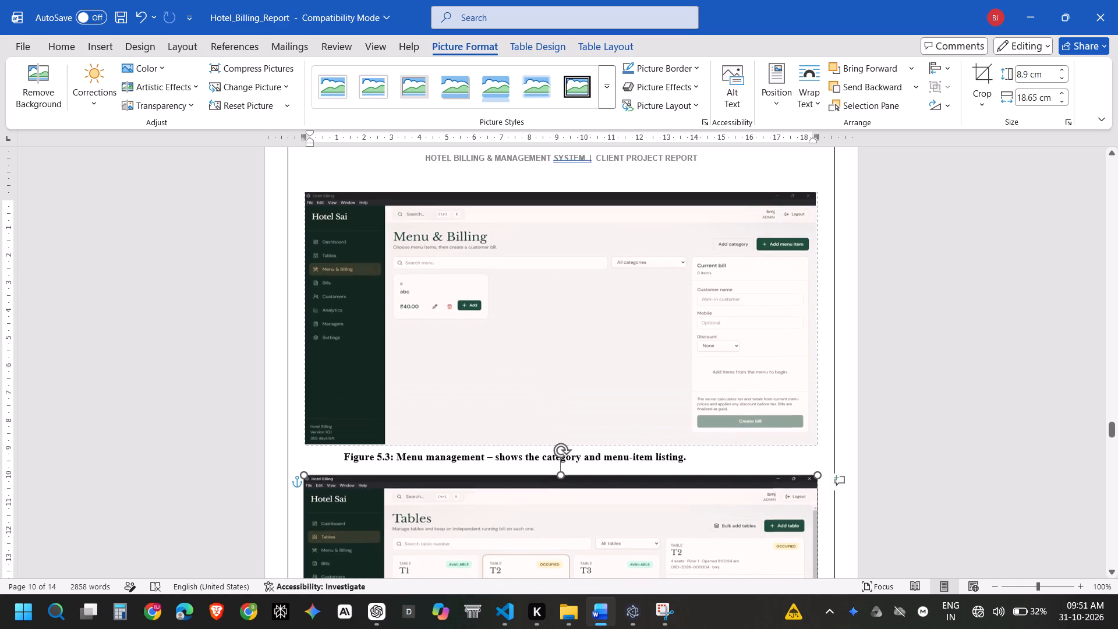
scroll(858, 289, down, 2)
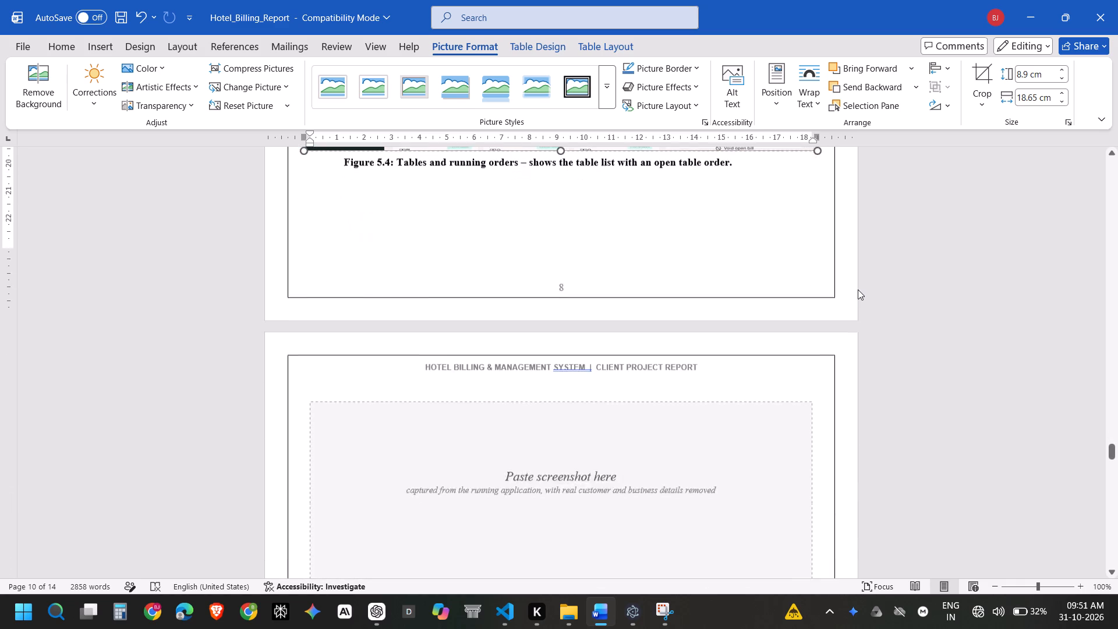
scroll(858, 289, down, 2)
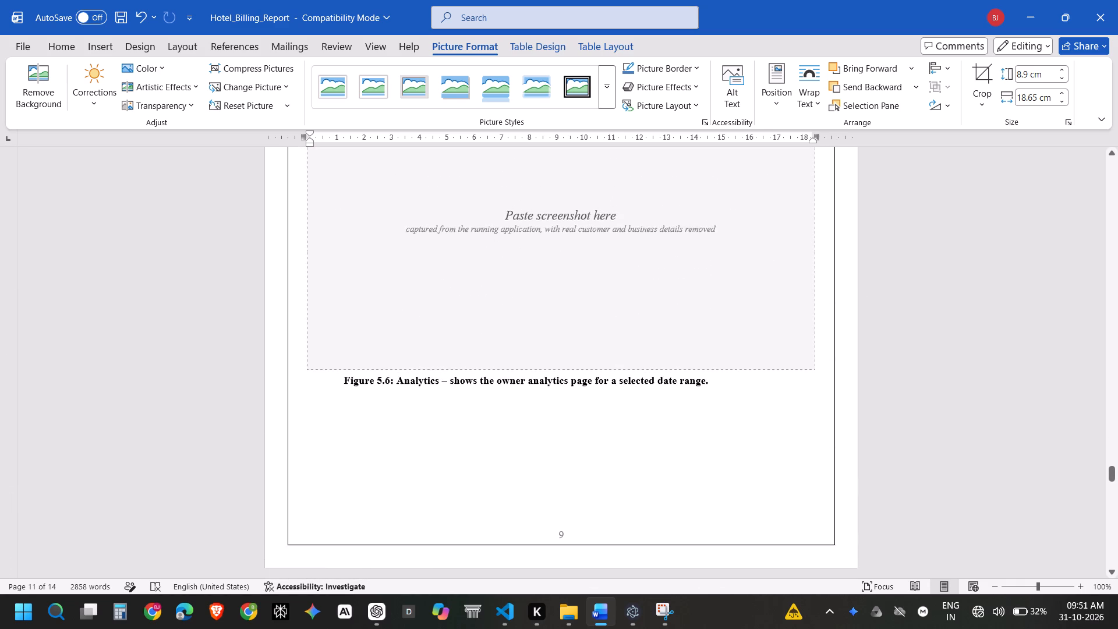
scroll(858, 289, down, 2)
scroll(858, 289, up, 1)
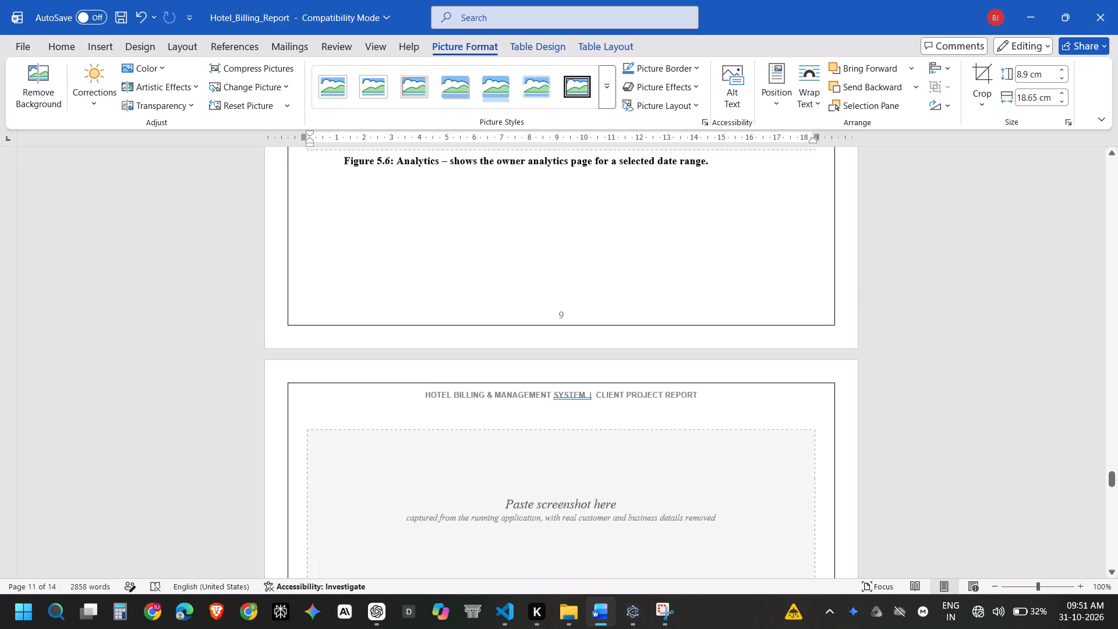
scroll(858, 289, up, 1)
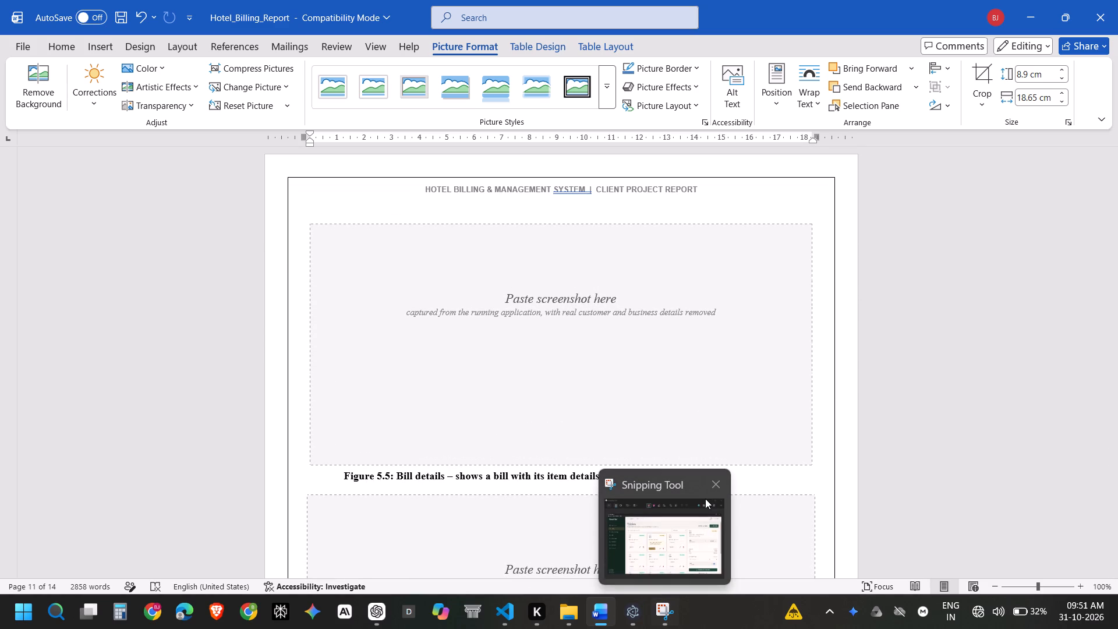
Close the Snipping Tool window.
click(710, 492)
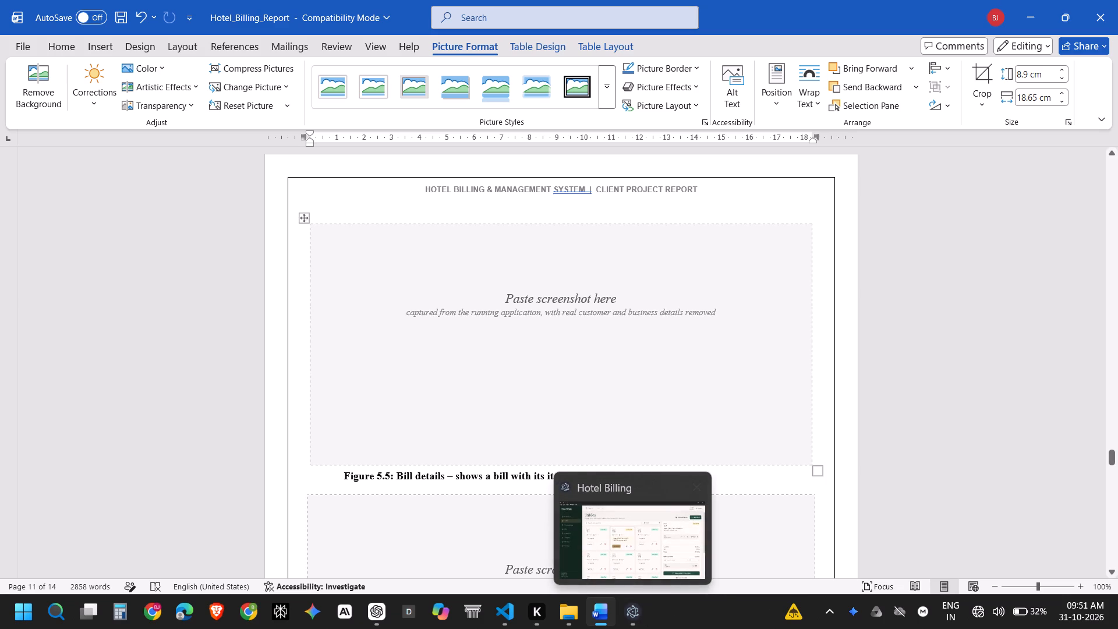
Switch to the Hotel Billing application, open the Settings page and copy a screenshot of the full application window for Figure 5.7.
scroll(448, 408, down, 2)
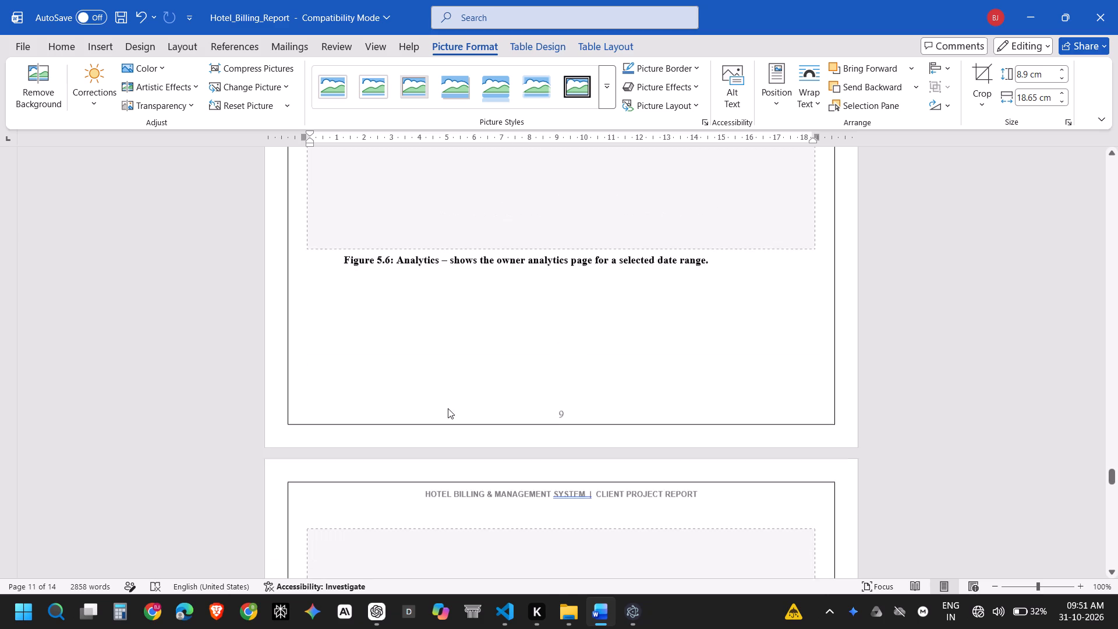
scroll(448, 408, down, 1)
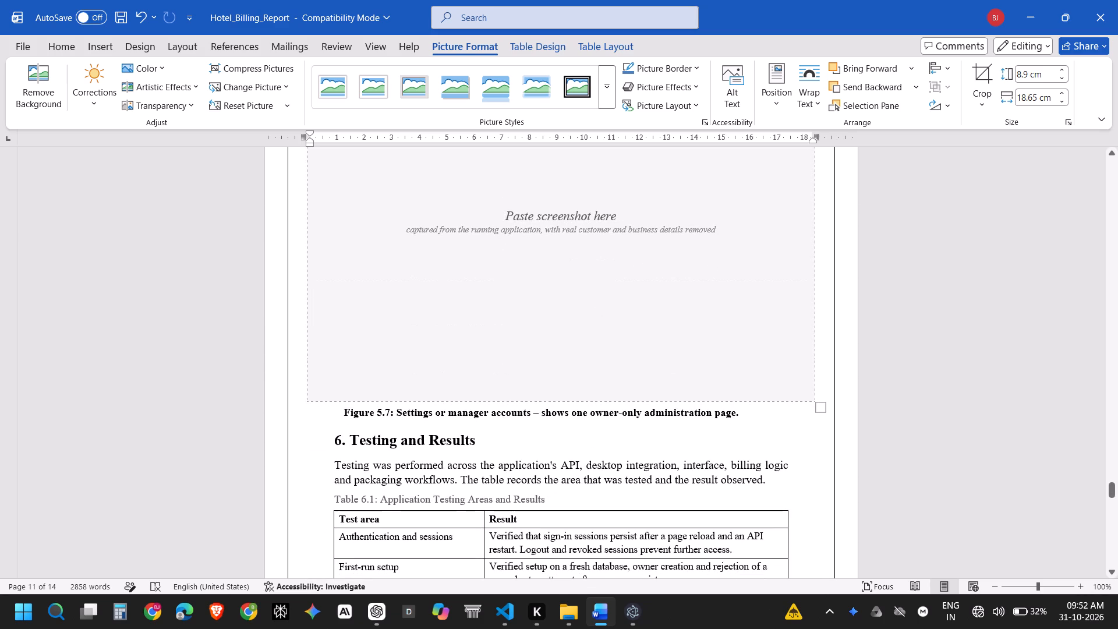
click(645, 621)
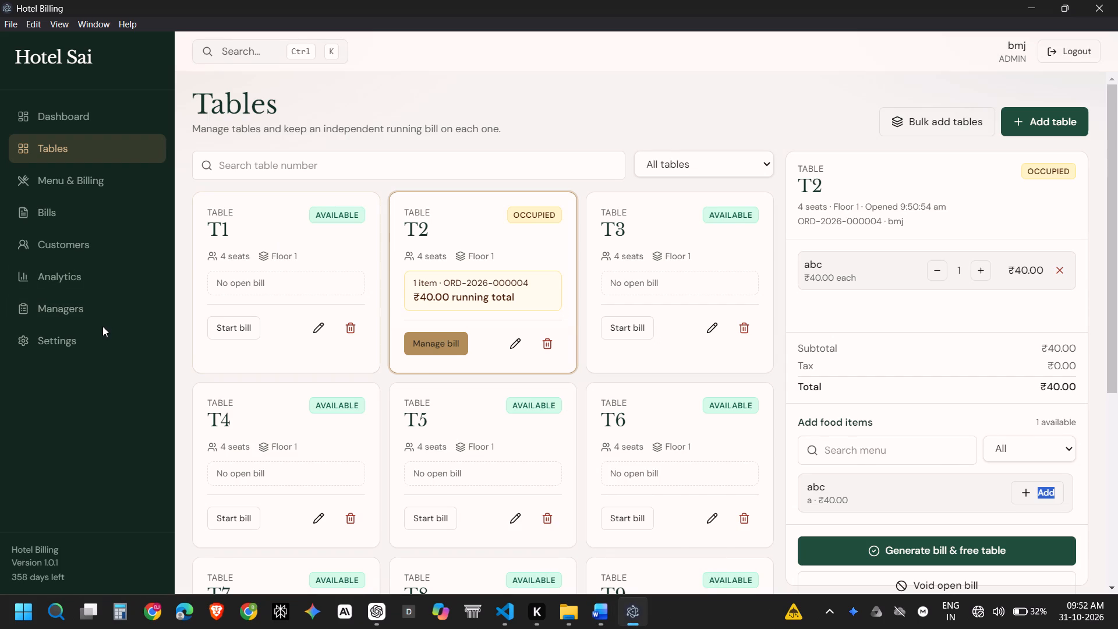
double_click(102, 326)
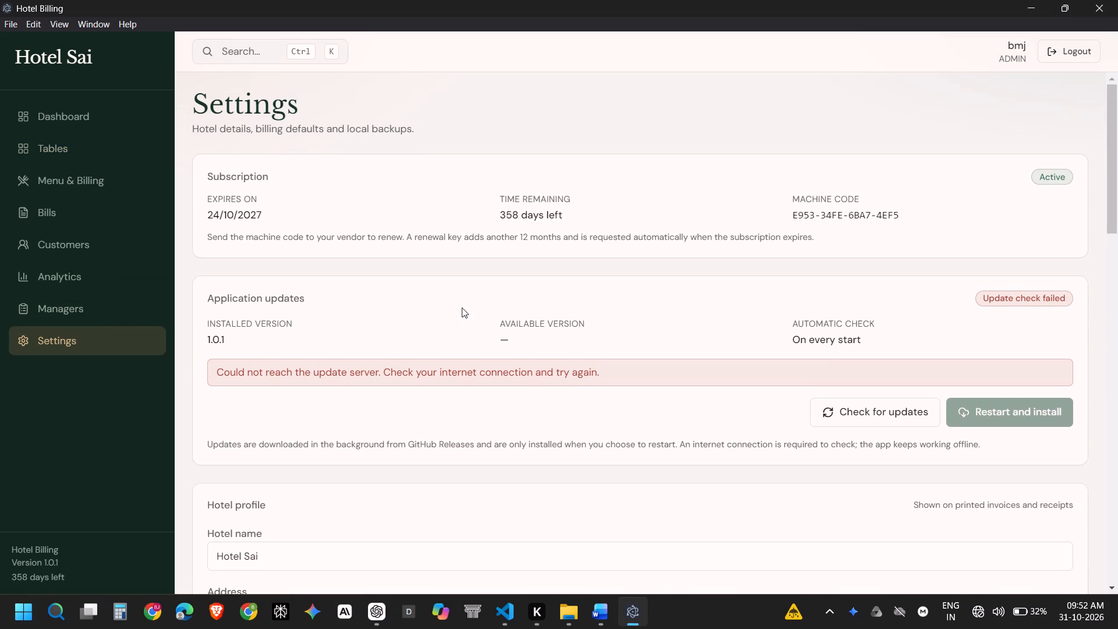
key(Print)
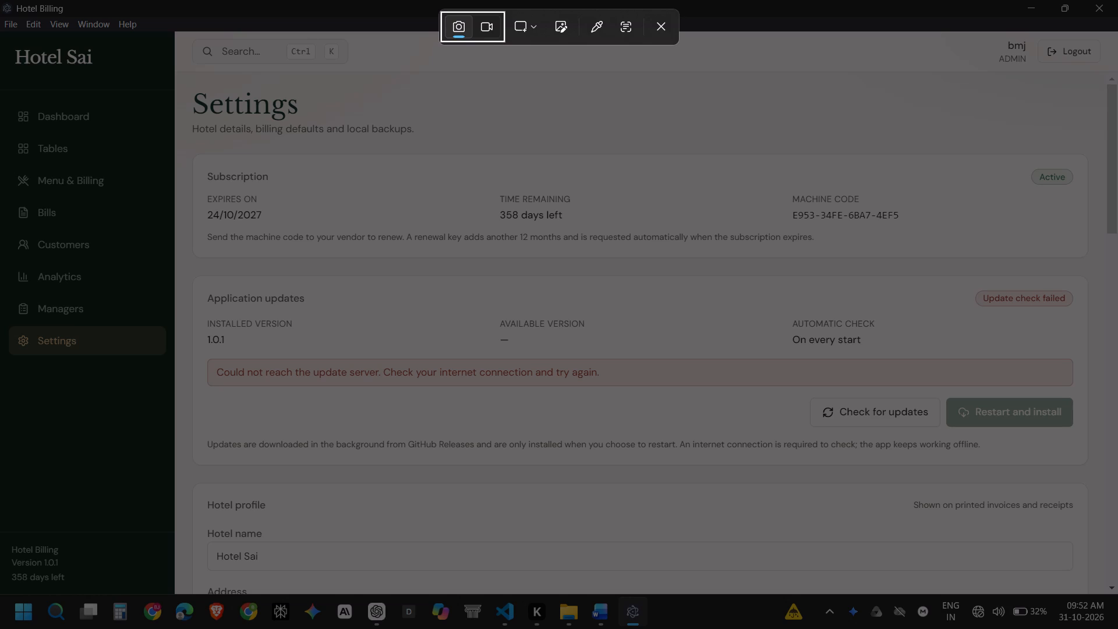
drag(0, 0, 1025, 551)
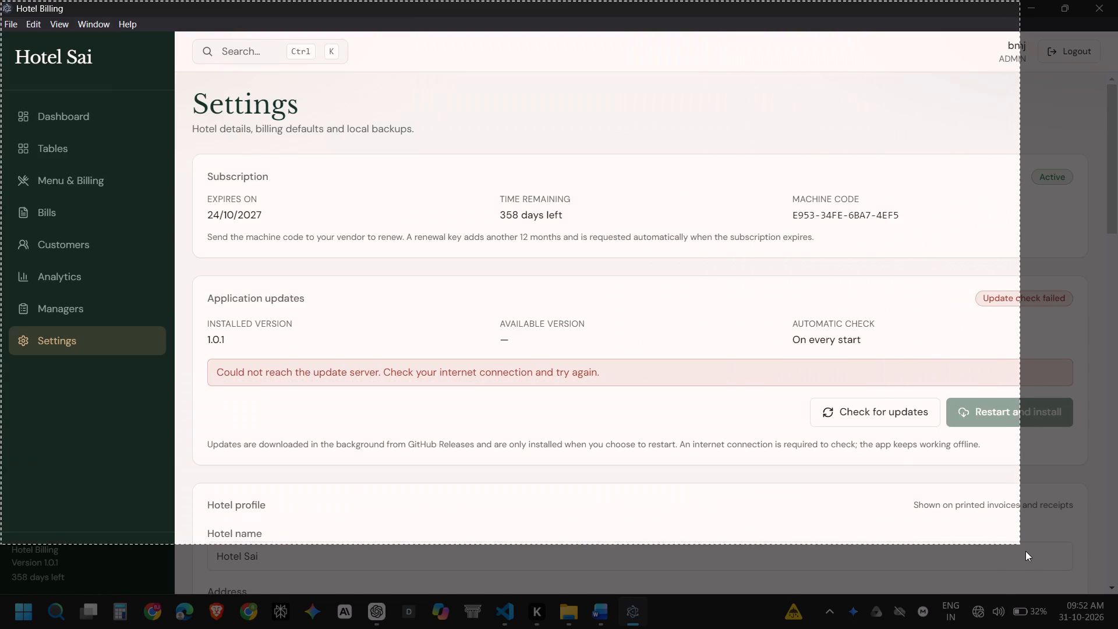
drag(1025, 551, 1117, 587)
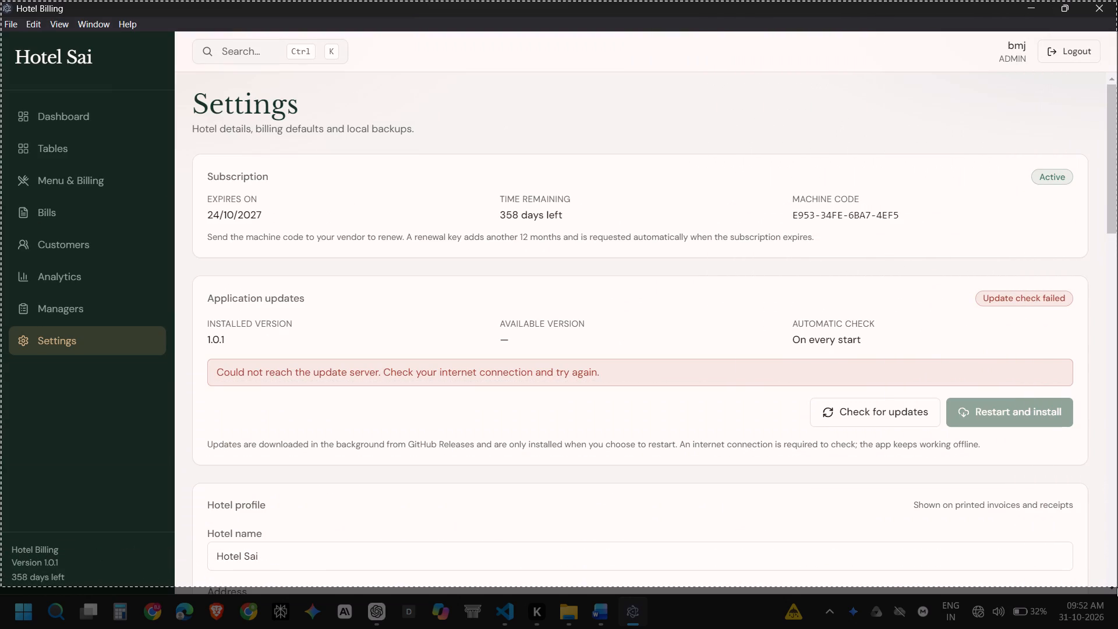
drag(1117, 587, 1117, 595)
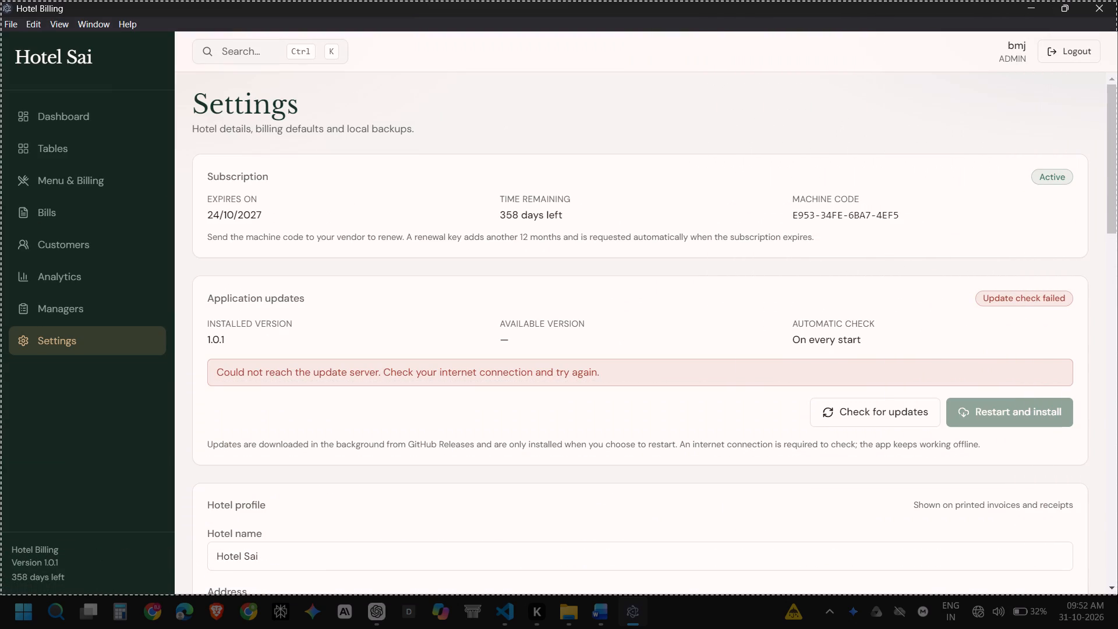
drag(1117, 595, 1117, 593)
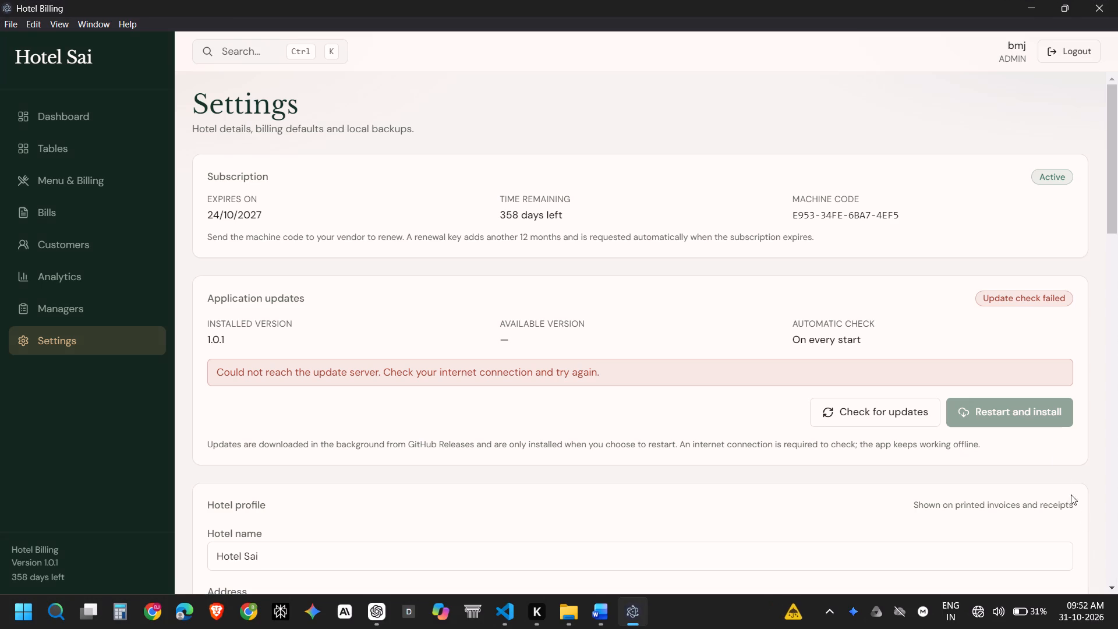
click(1006, 415)
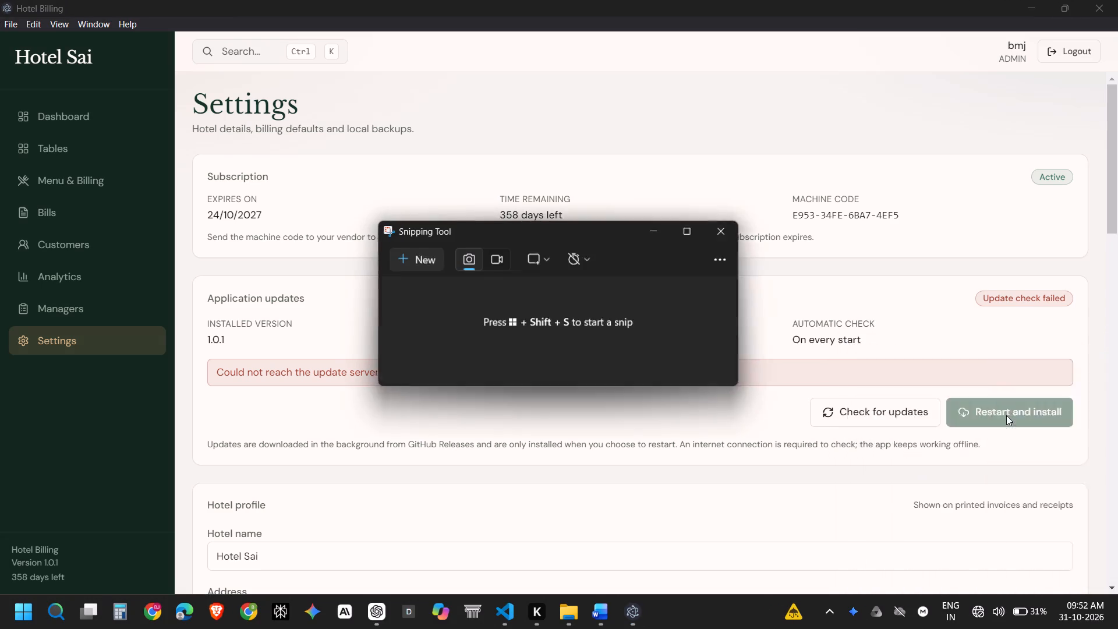
click(977, 264)
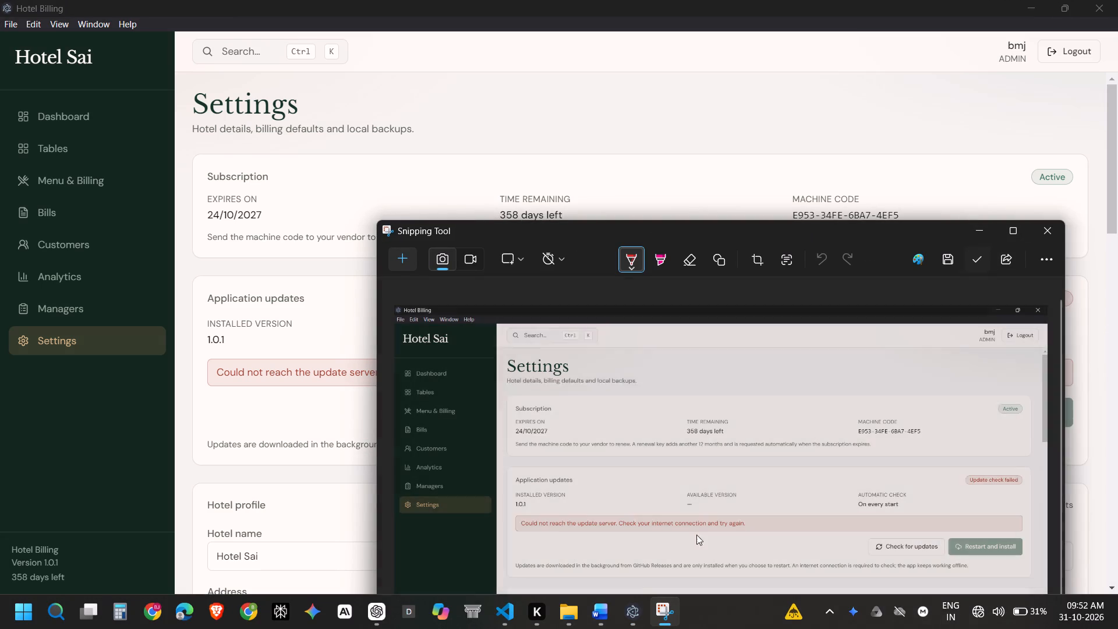
Switch to the Word report, paste the screenshot into the Figure 5.7 placeholder and set its text wrapping to In Front of Text.
click(610, 614)
click(447, 344)
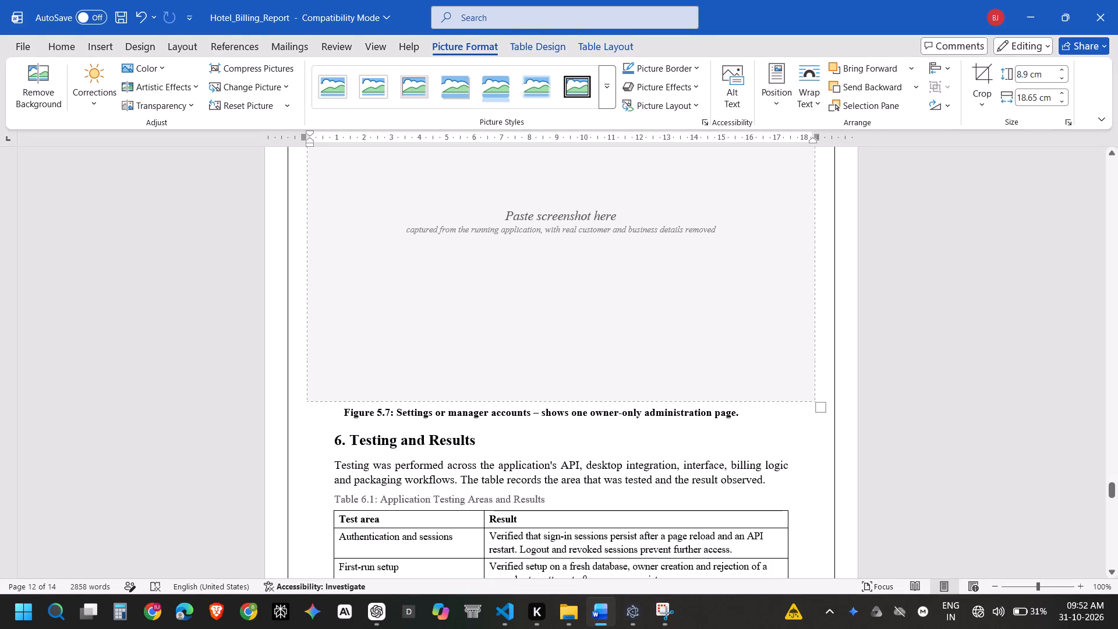
key(ctrl+v)
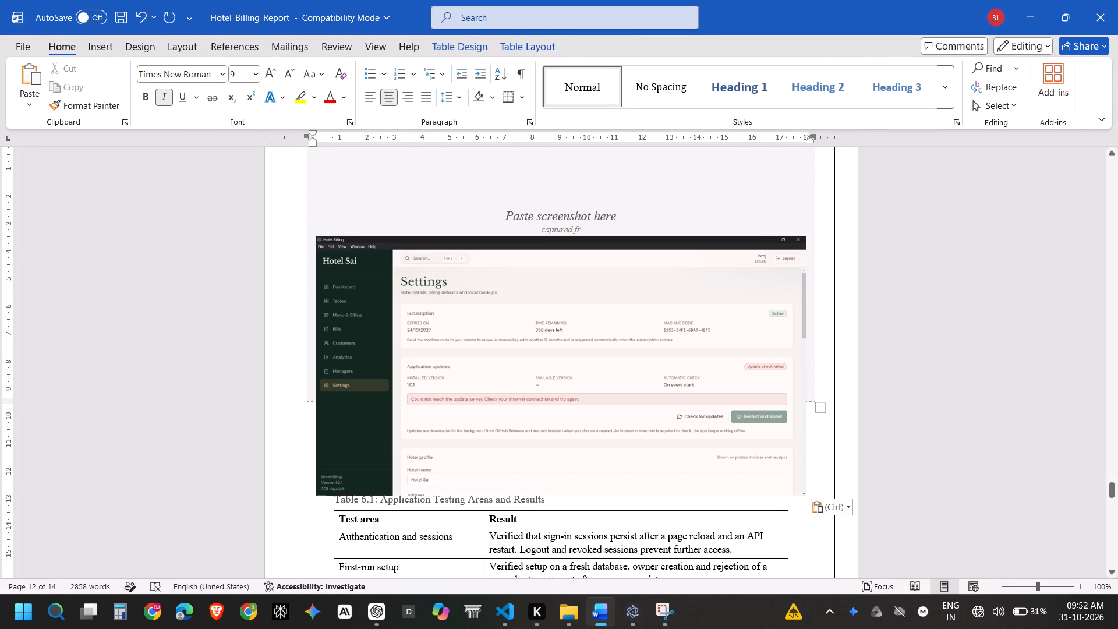
click(766, 292)
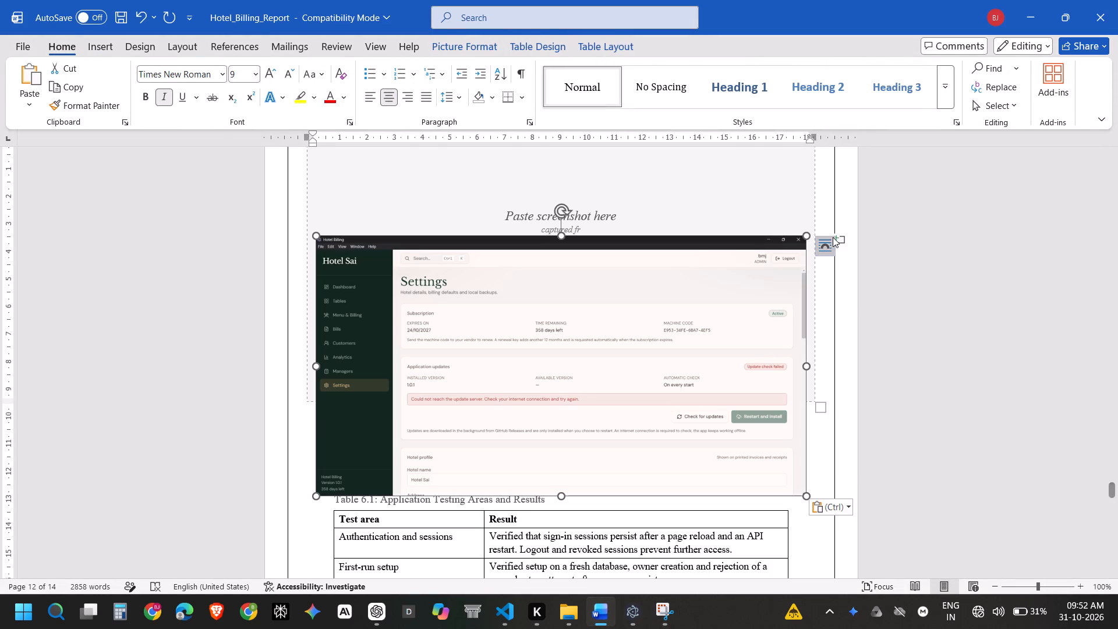
click(833, 238)
click(932, 377)
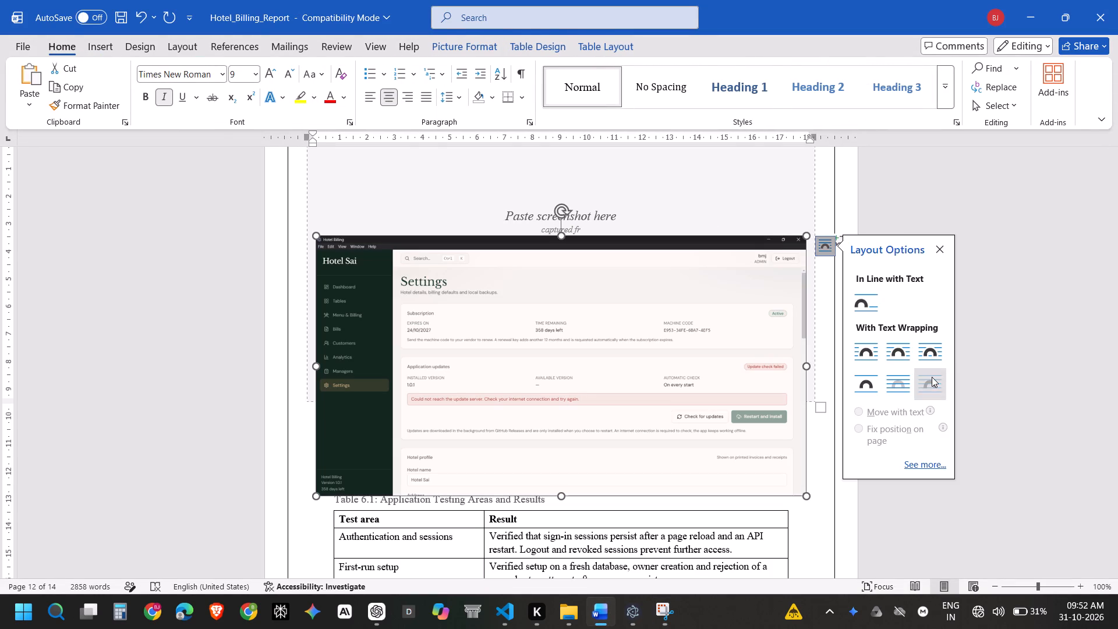
Align the Settings picture with the Figure 5.7 frame's upper-left corner and enlarge it to fill the frame.
drag(627, 344, 614, 249)
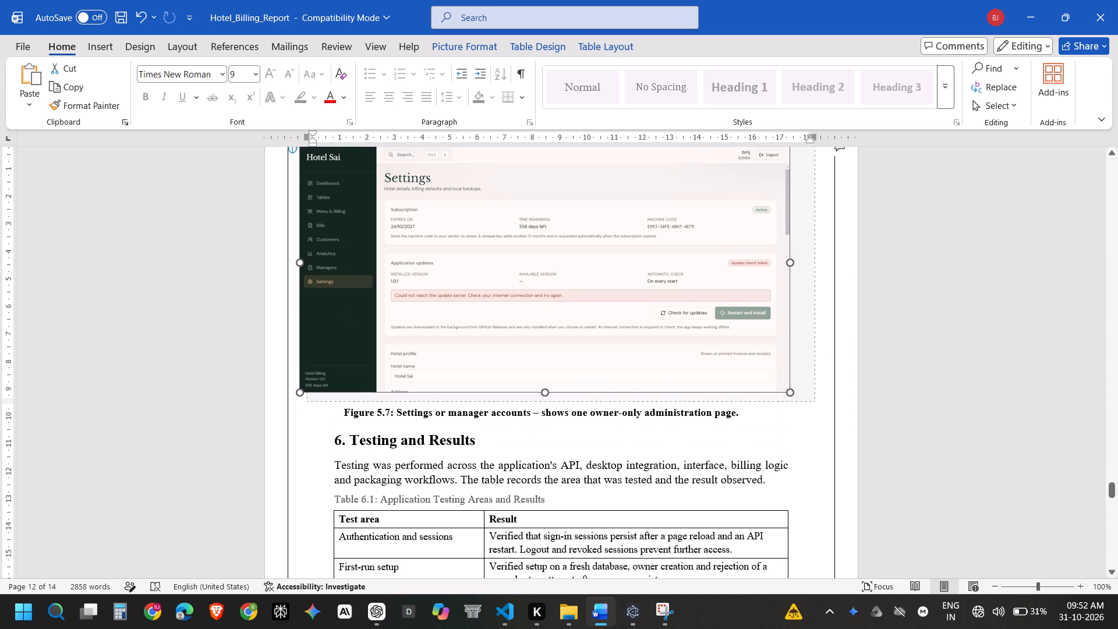
drag(614, 249, 617, 246)
scroll(617, 246, up, 1)
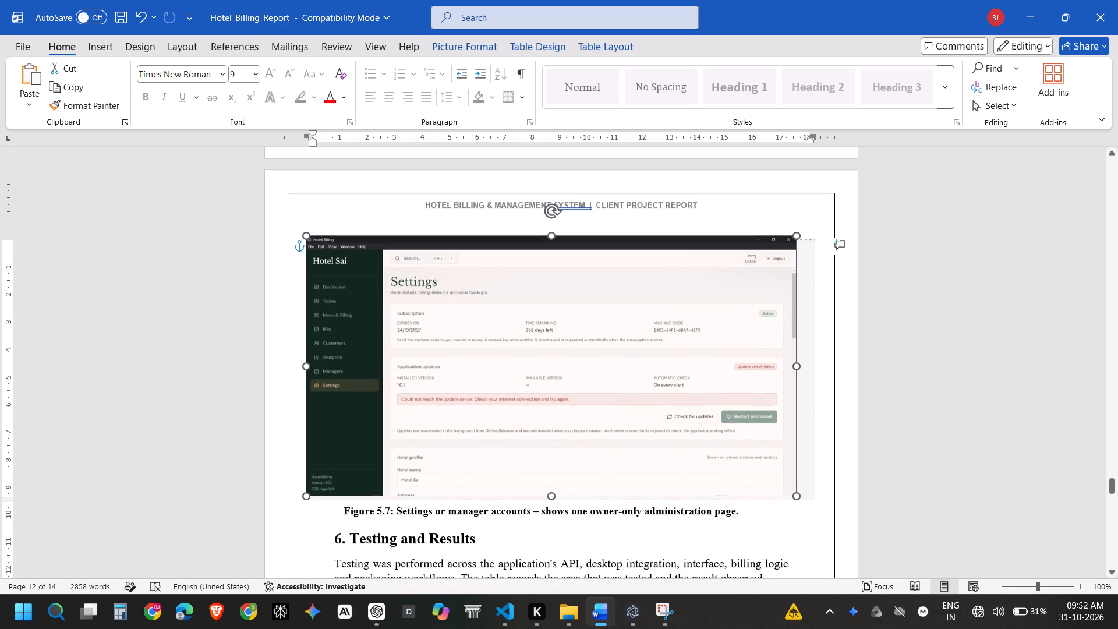
scroll(617, 246, up, 1)
drag(792, 493, 801, 491)
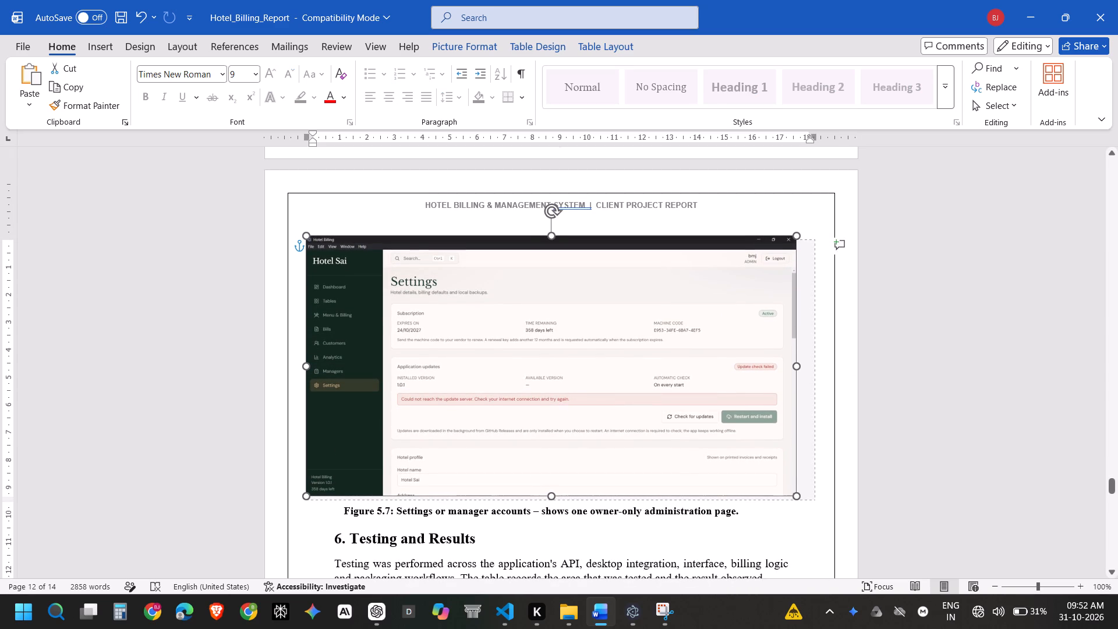
drag(801, 491, 801, 490)
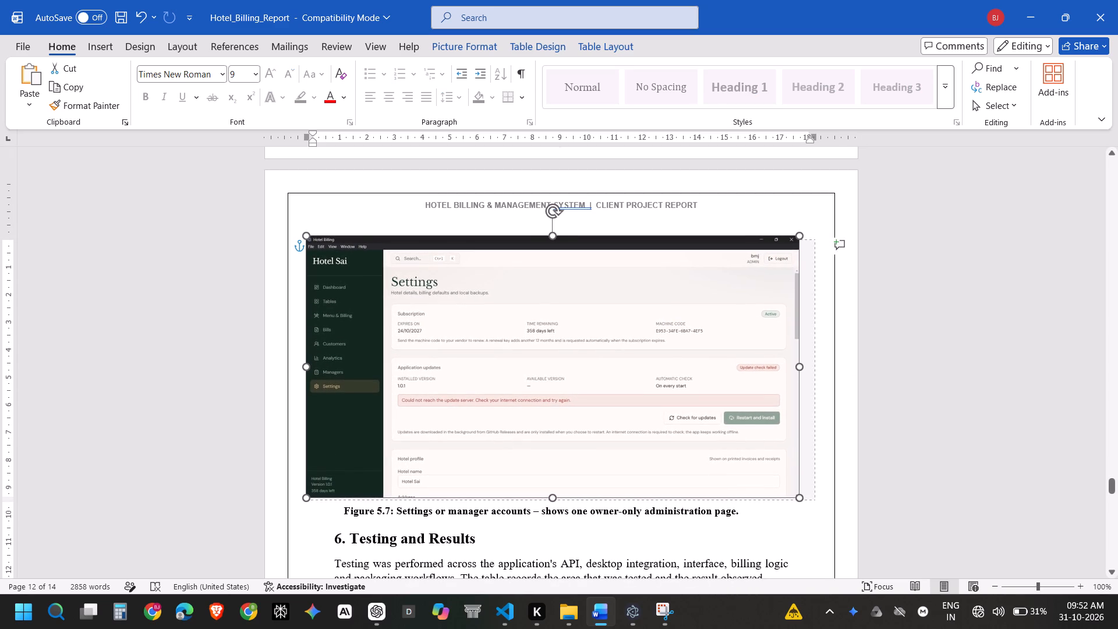
drag(801, 490, 802, 491)
drag(804, 370, 817, 372)
click(901, 373)
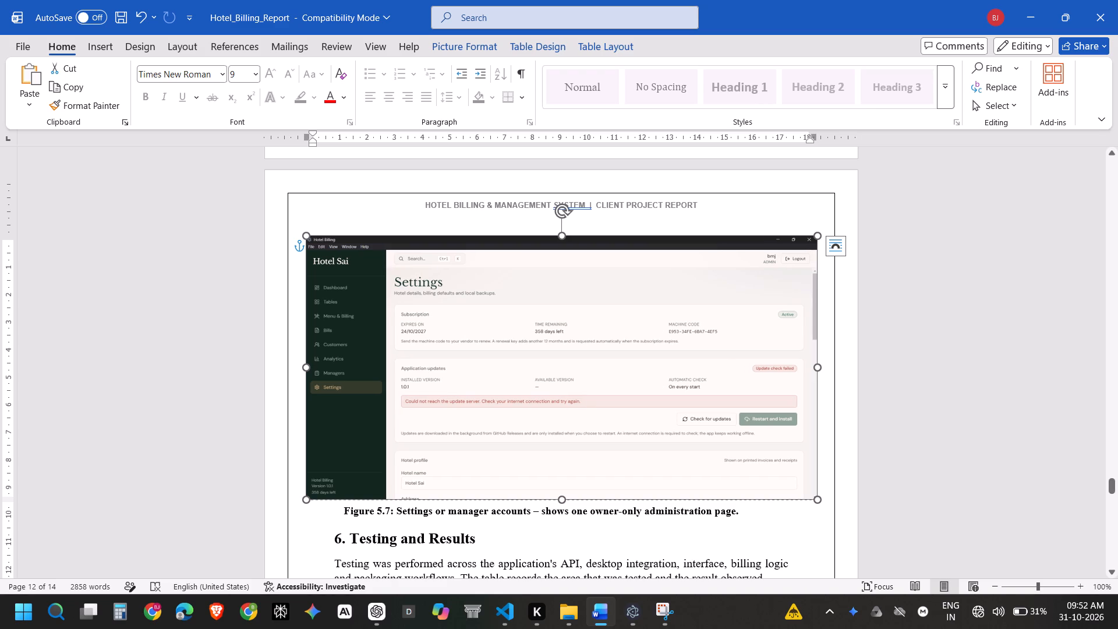
Look over the filled Figure 5.7 frame and the empty Figure 5.5 and 5.6 placeholders with their captions.
scroll(738, 294, up, 2)
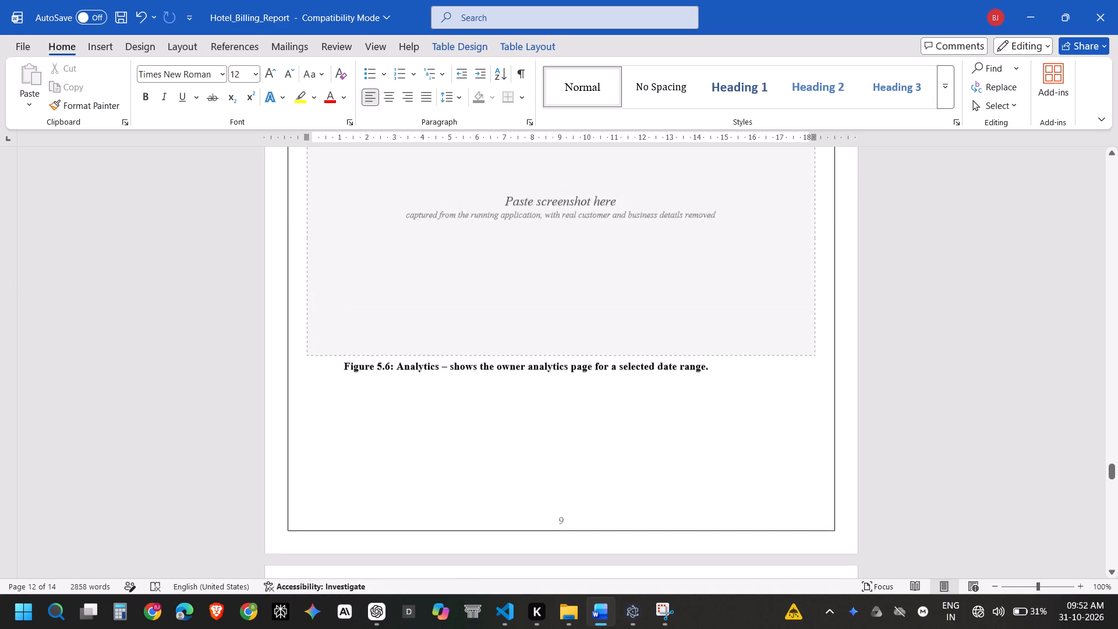
scroll(738, 294, up, 1)
scroll(738, 294, down, 3)
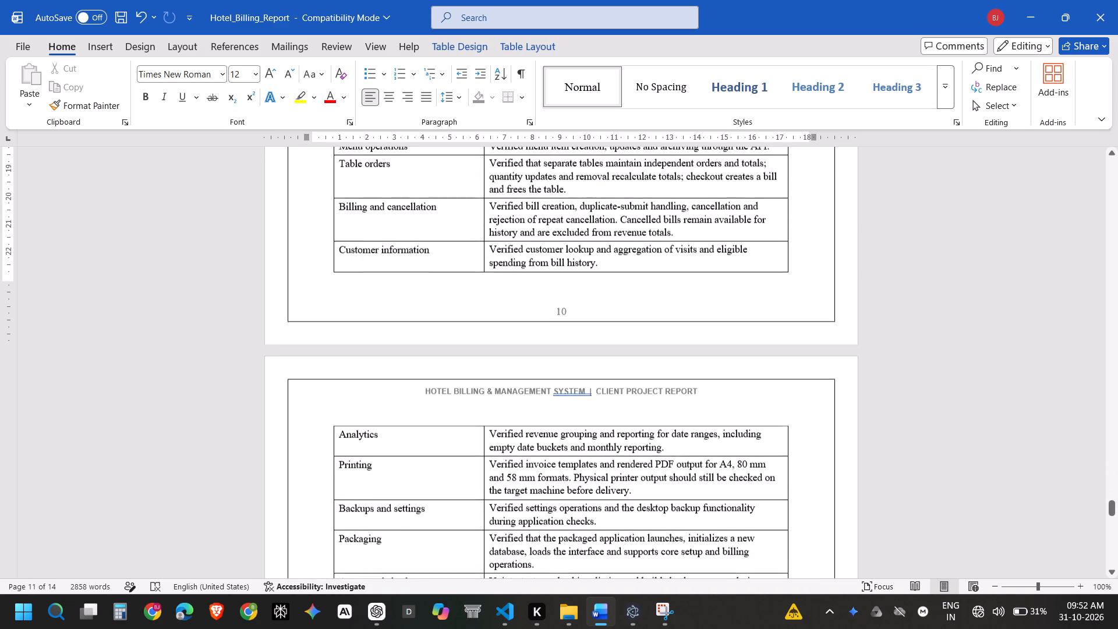
scroll(738, 294, up, 2)
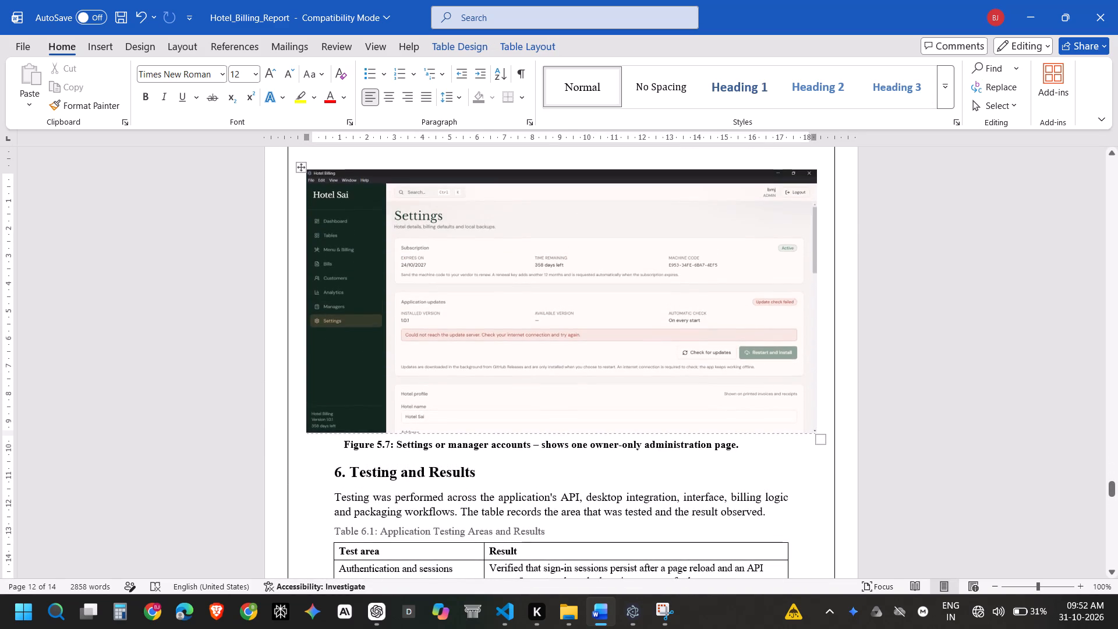
scroll(738, 294, up, 3)
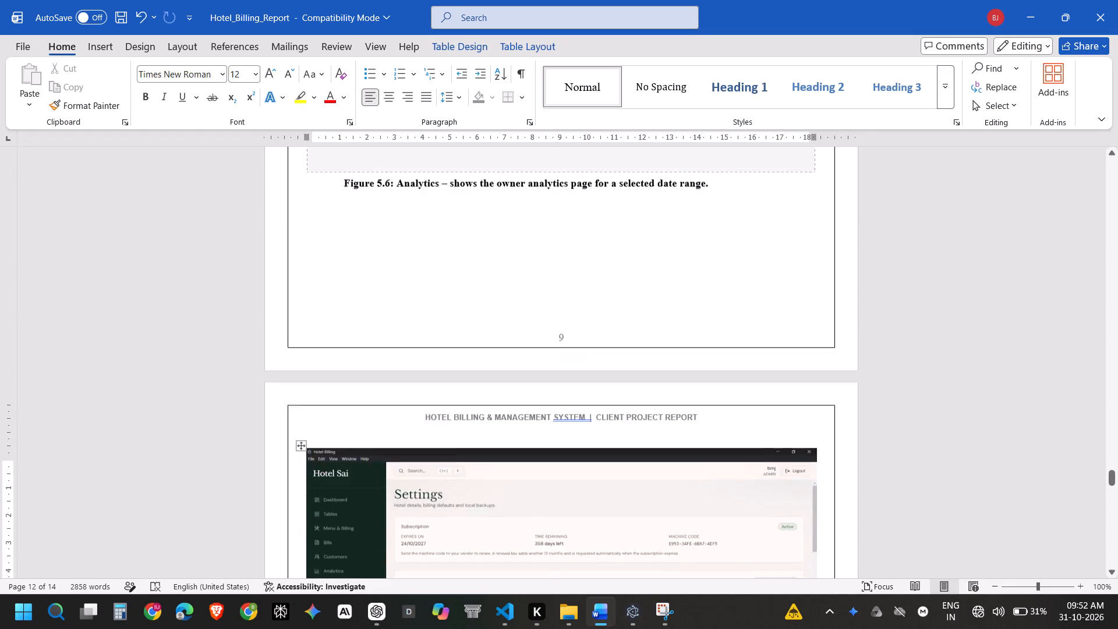
scroll(738, 294, up, 2)
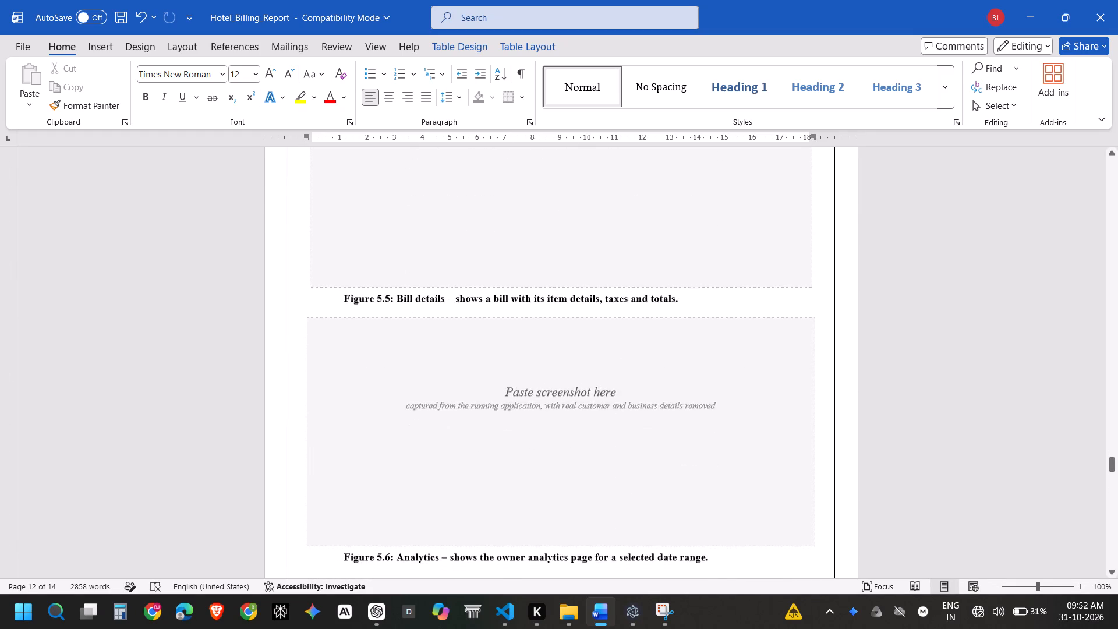
scroll(738, 294, up, 1)
scroll(738, 294, down, 1)
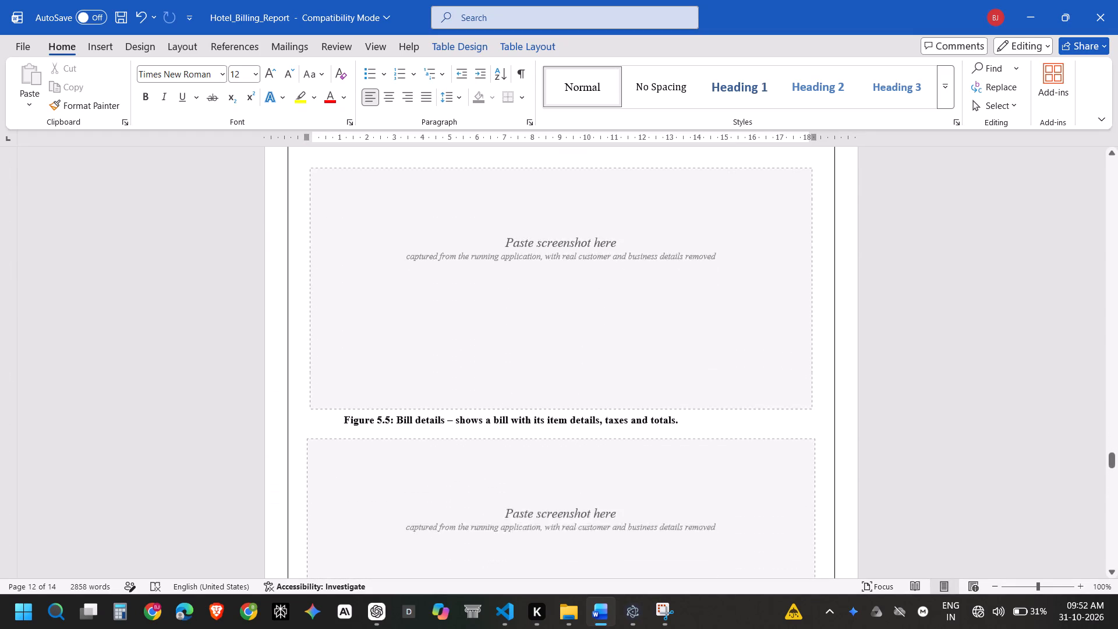
scroll(738, 294, down, 1)
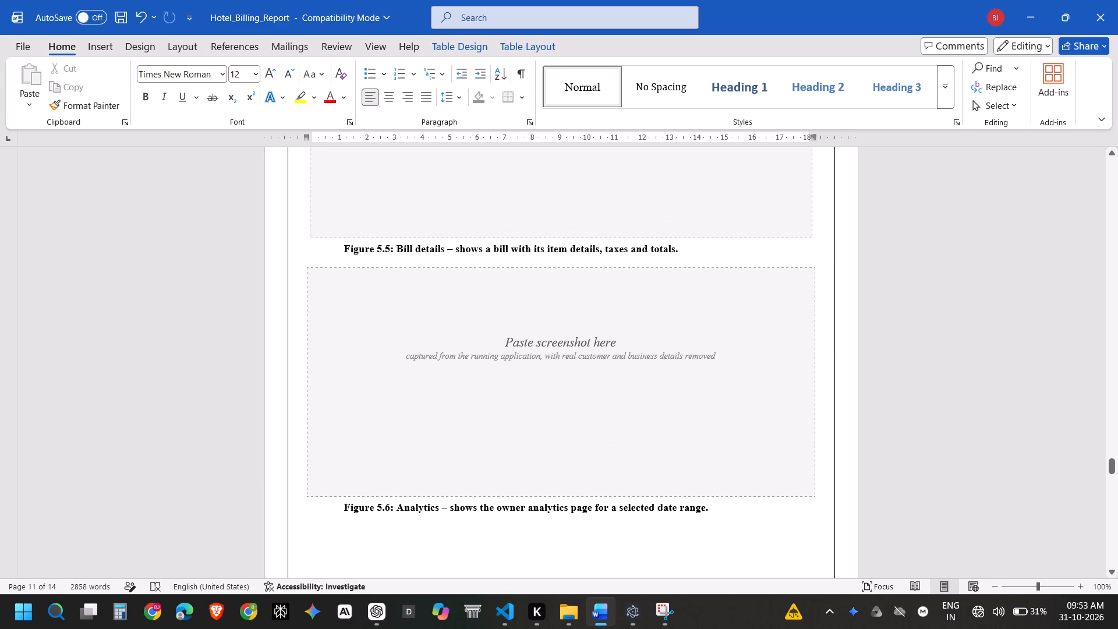
scroll(738, 294, up, 1)
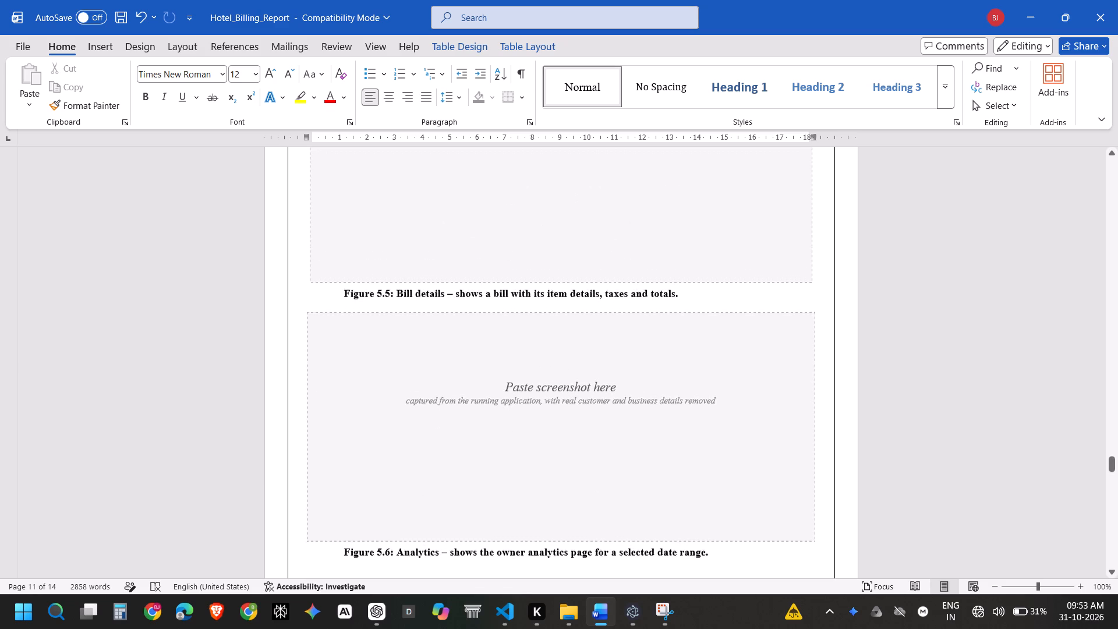
scroll(738, 294, up, 2)
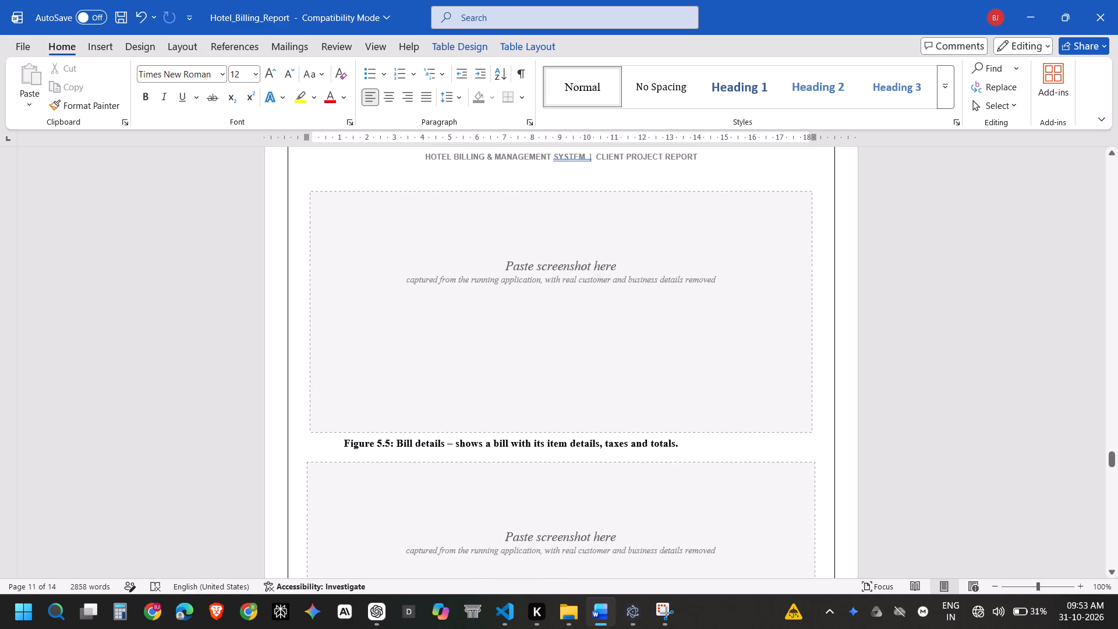
scroll(738, 294, down, 1)
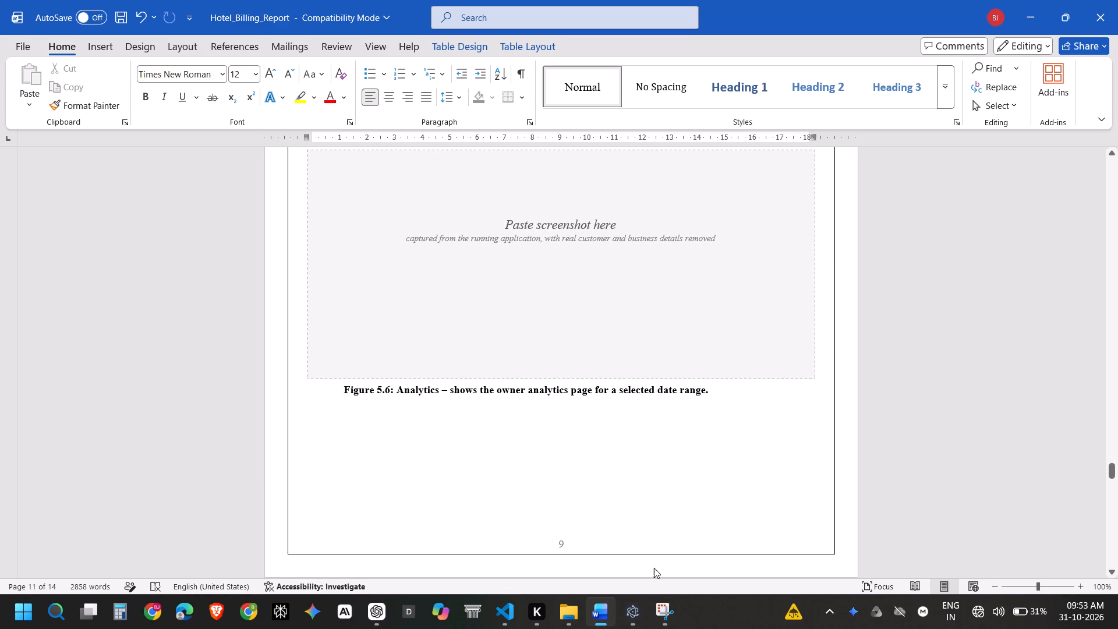
Switch to the Hotel Billing application, open the Analytics page and look through its sections from top to bottom.
click(642, 609)
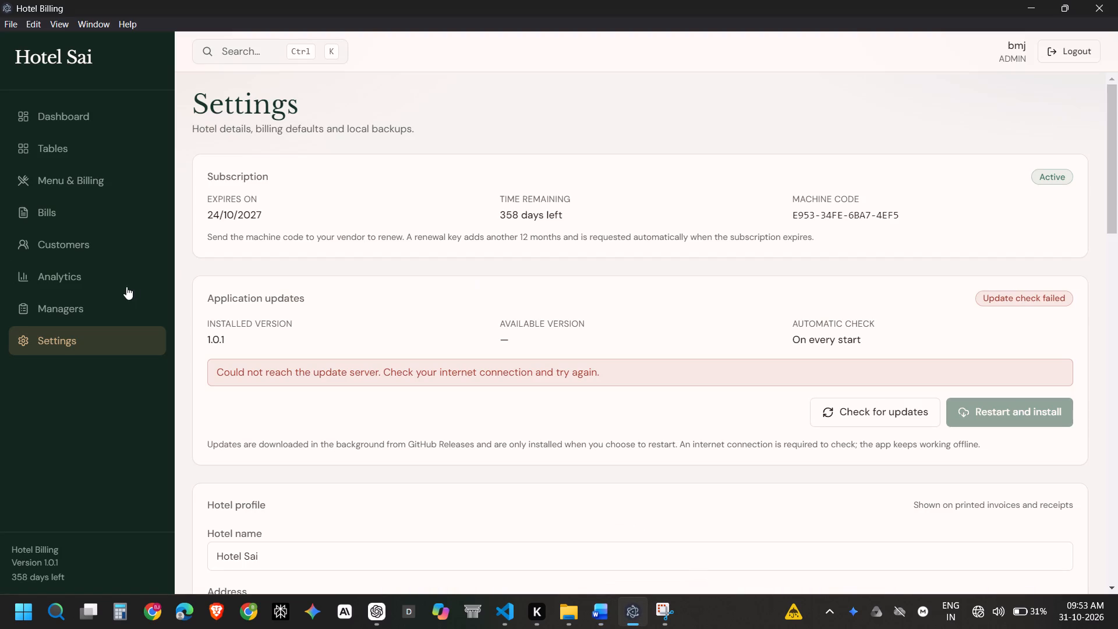
click(108, 285)
scroll(451, 366, up, 1)
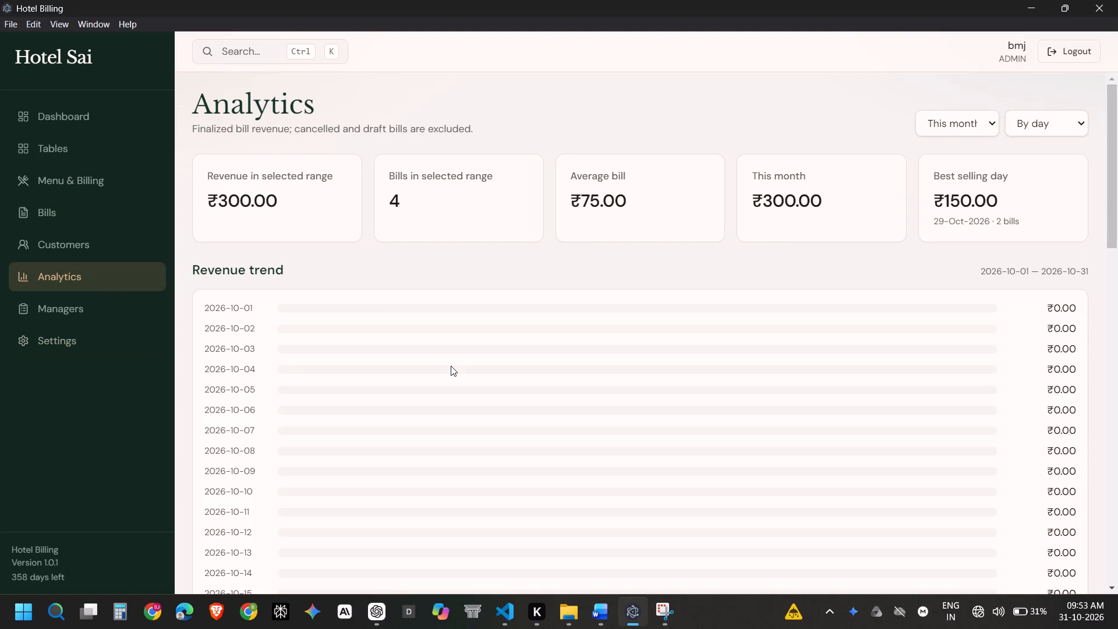
scroll(451, 366, up, 1)
scroll(451, 366, down, 5)
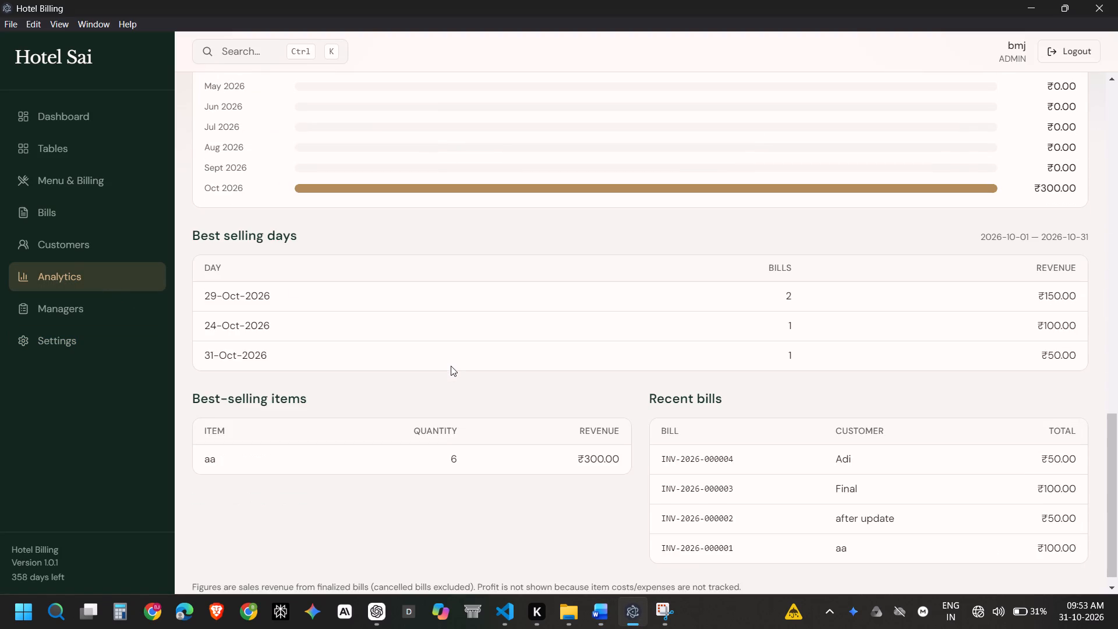
scroll(451, 366, down, 1)
scroll(451, 366, up, 7)
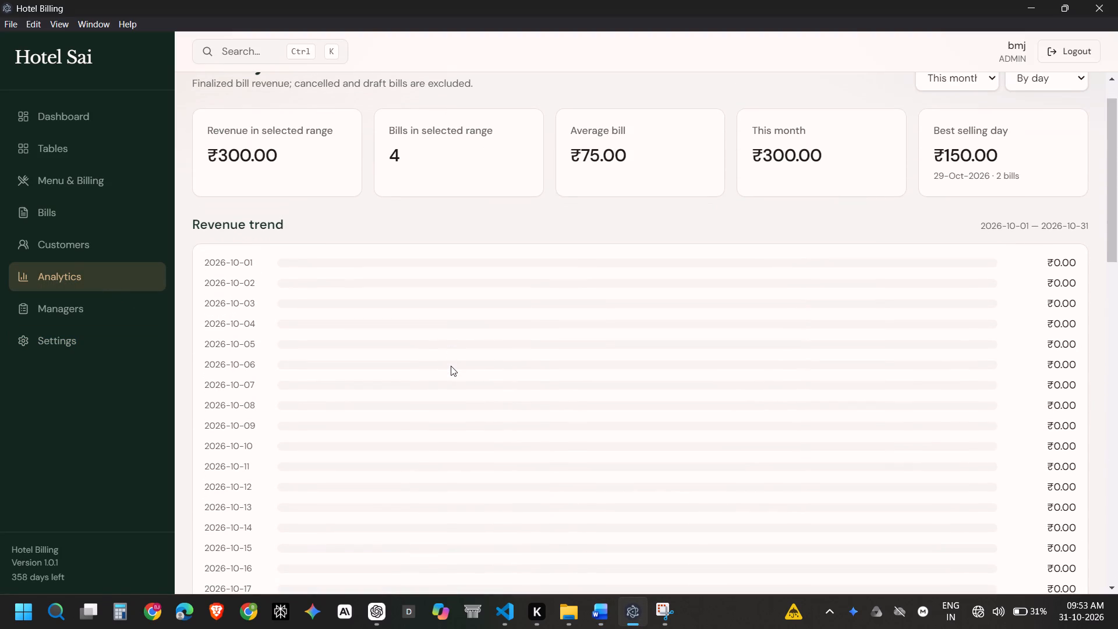
scroll(451, 366, up, 1)
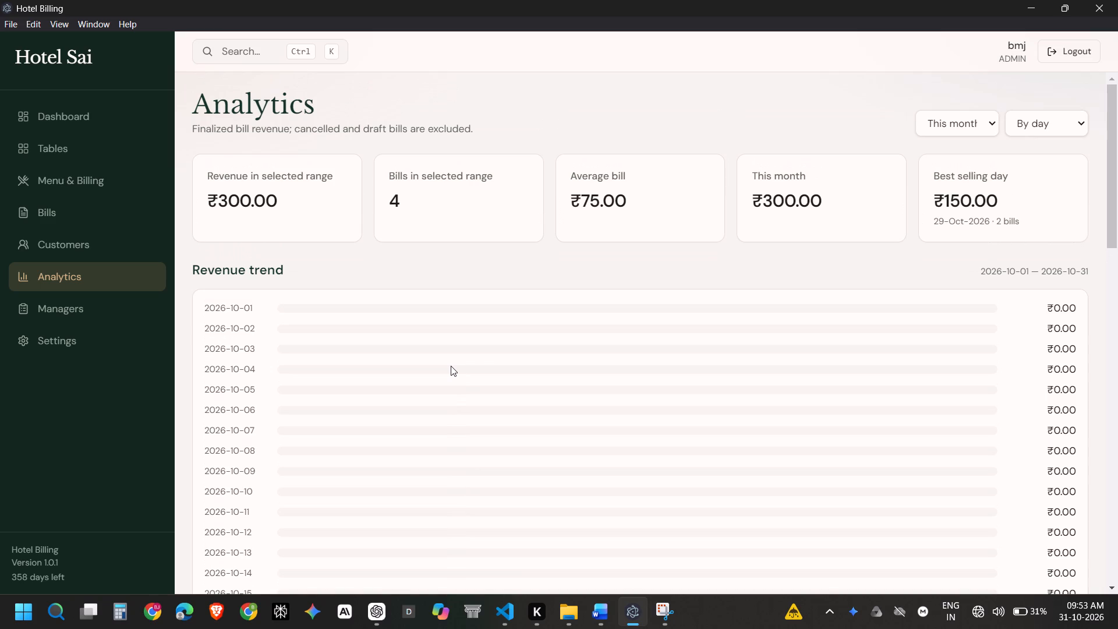
Capture the full Hotel Billing window showing the Analytics page with Snipping Tool and copy the screenshot.
key(Print)
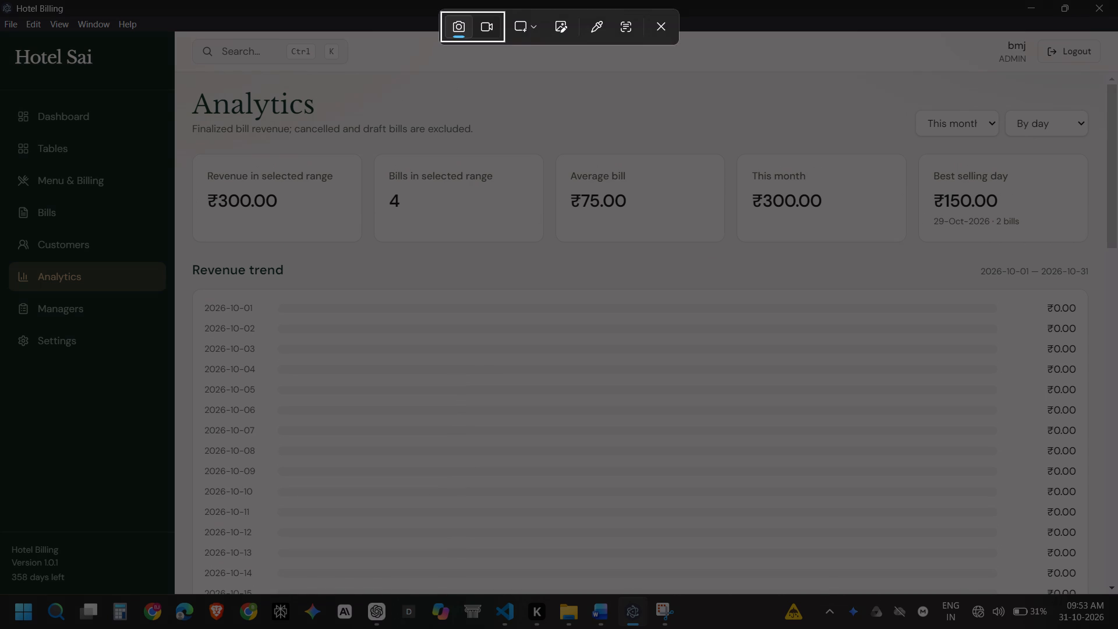
drag(0, 0, 1117, 555)
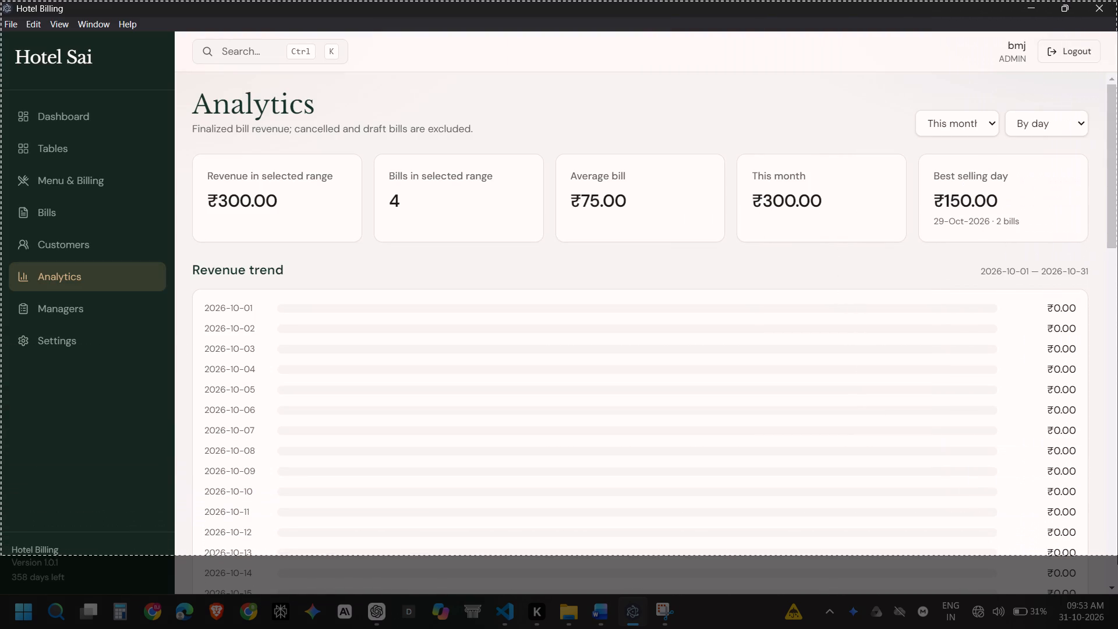
drag(1117, 555, 1115, 586)
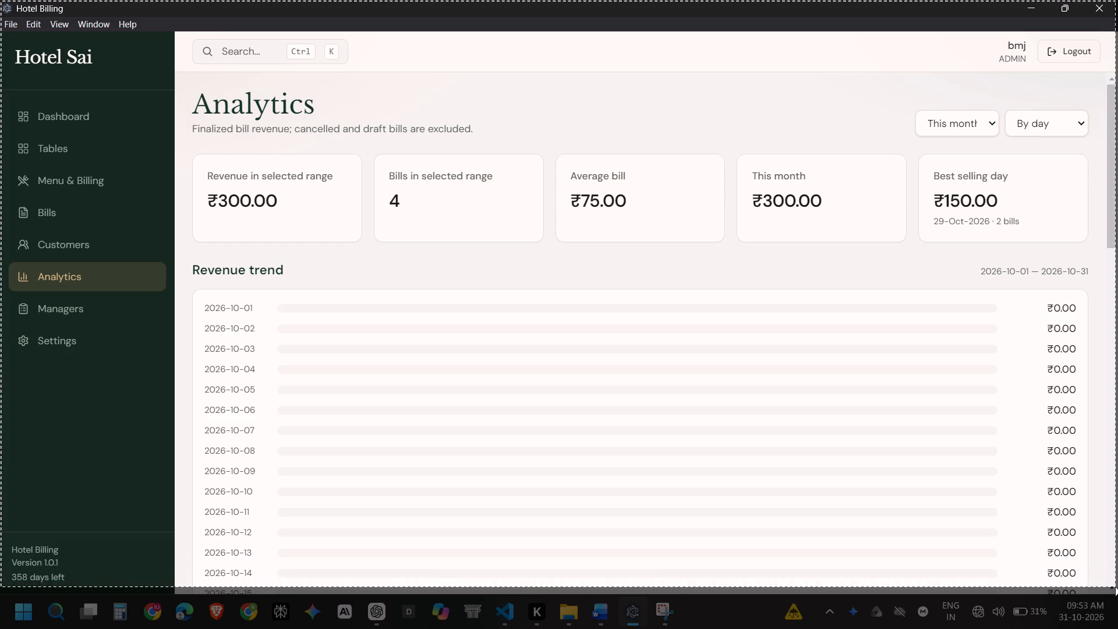
drag(1115, 586, 1116, 593)
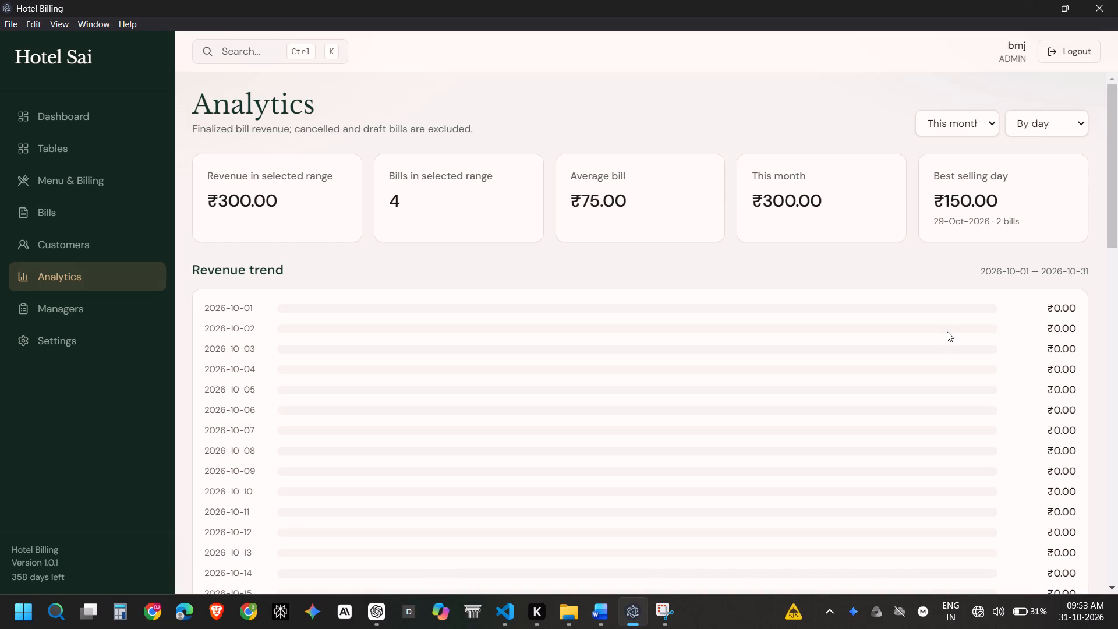
click(911, 438)
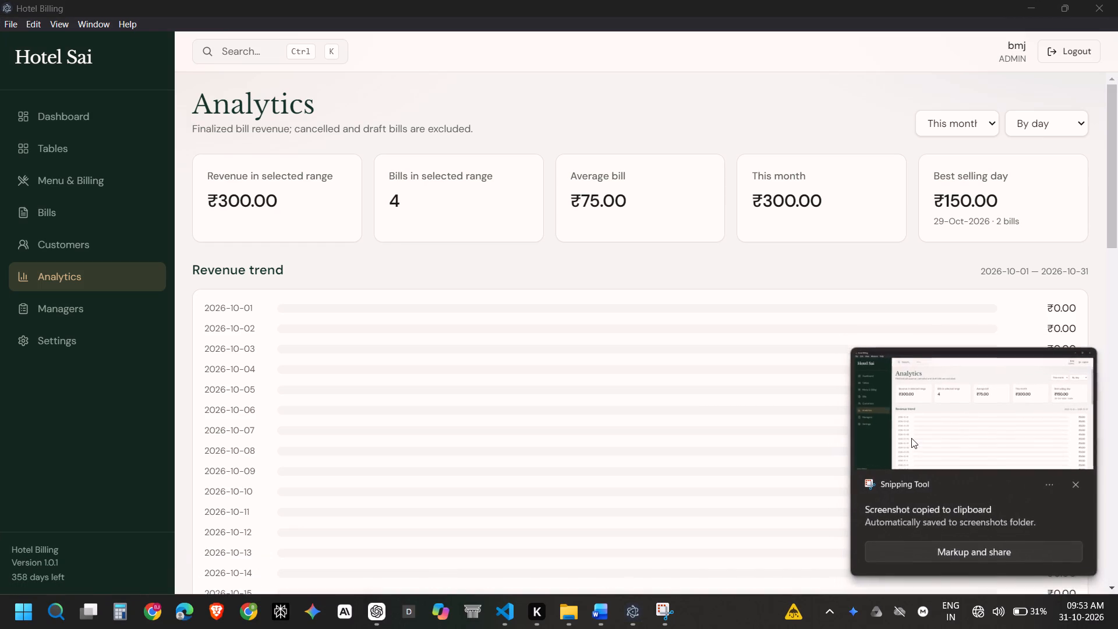
click(973, 262)
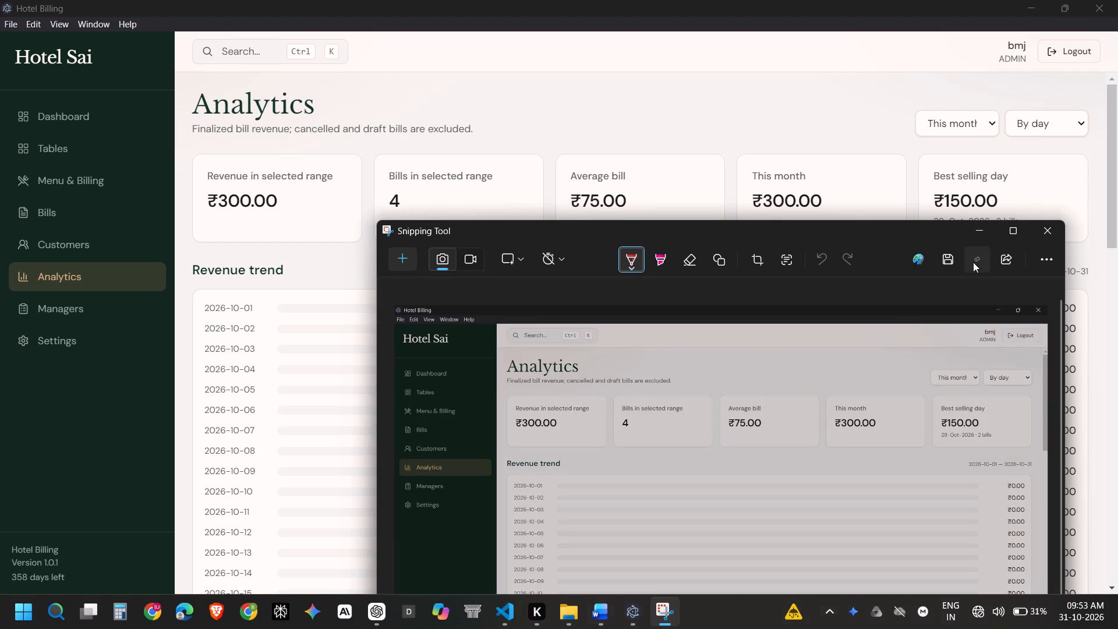
Switch to the Word report, paste the screenshot into the Figure 5.6 placeholder and set its text wrapping to In Front of Text.
click(594, 616)
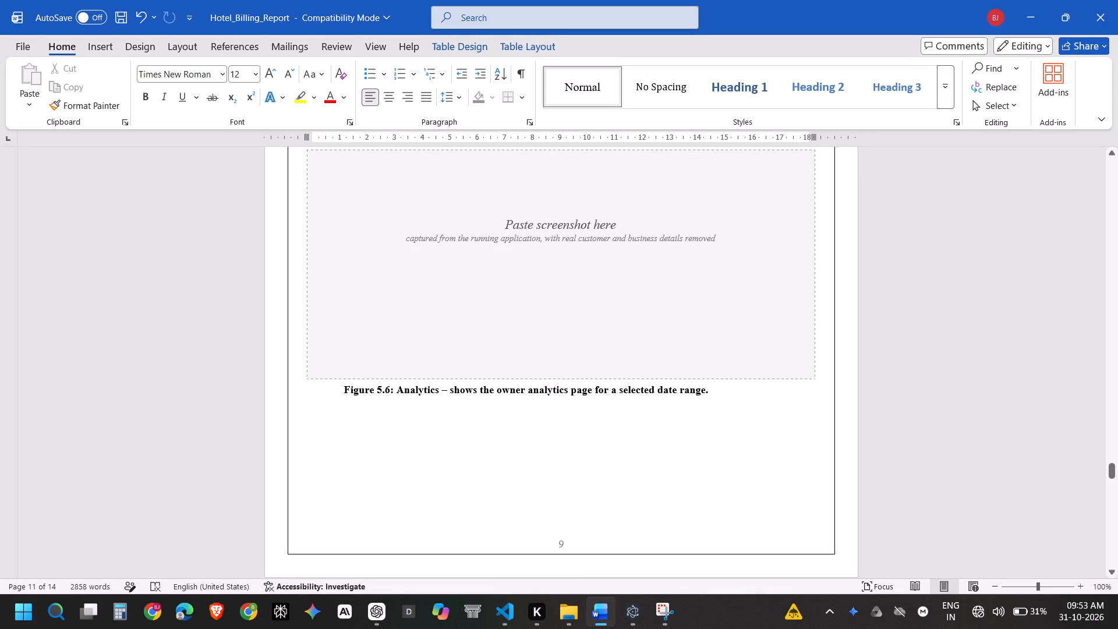
click(467, 363)
key(ctrl+v)
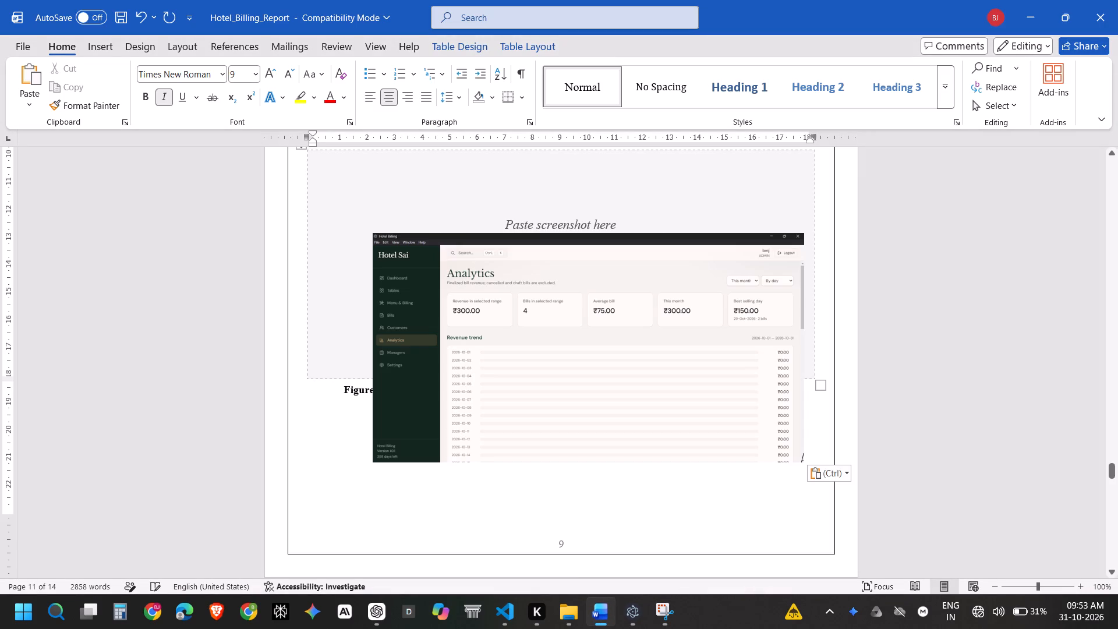
click(611, 329)
click(821, 251)
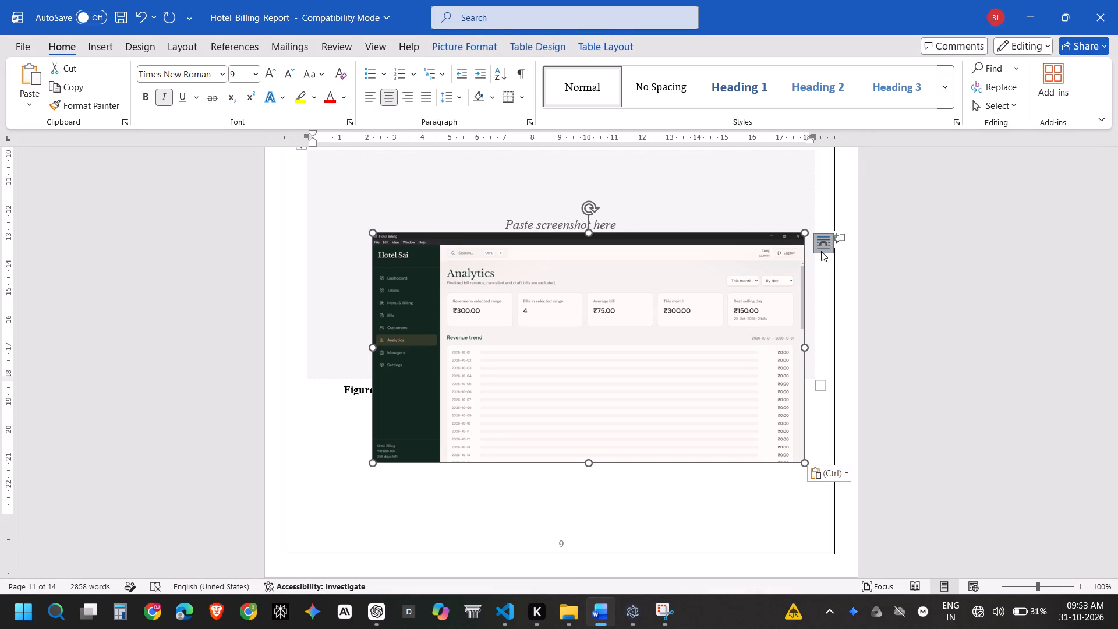
click(926, 376)
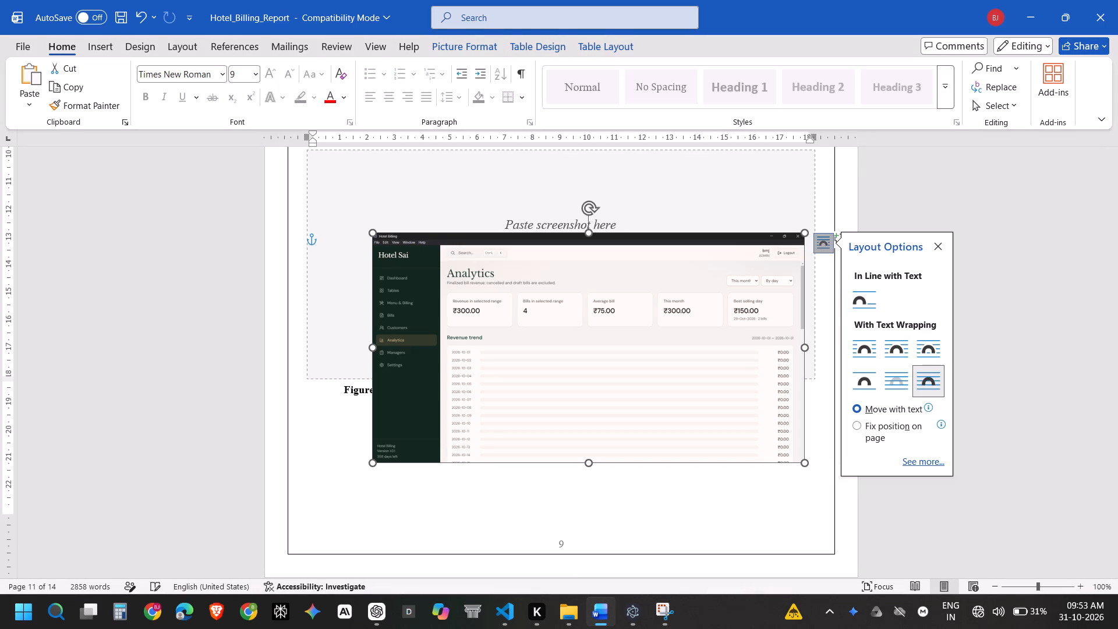
Align the Analytics picture with the Figure 5.6 frame's left edge and enlarge it to fill the frame's height and width.
drag(660, 356, 595, 267)
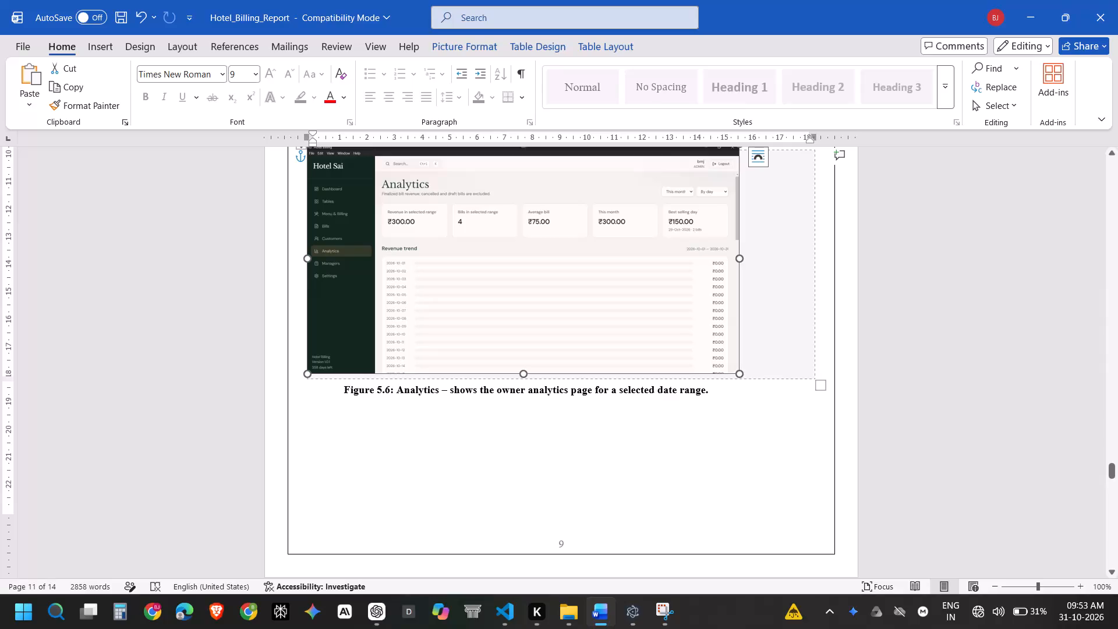
drag(738, 369, 744, 376)
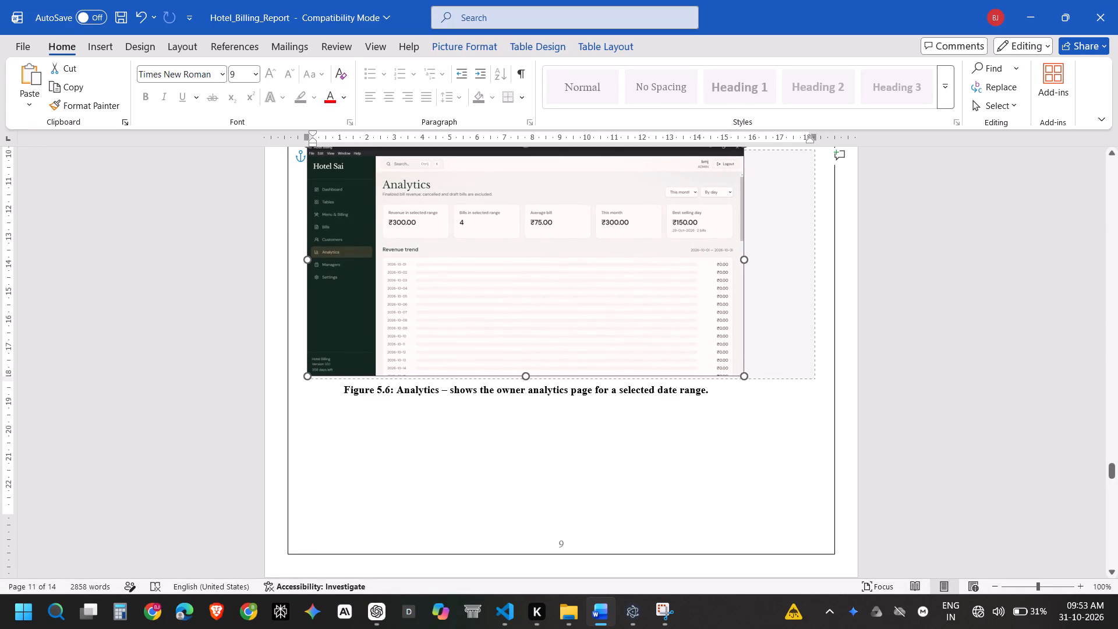
drag(744, 376, 749, 362)
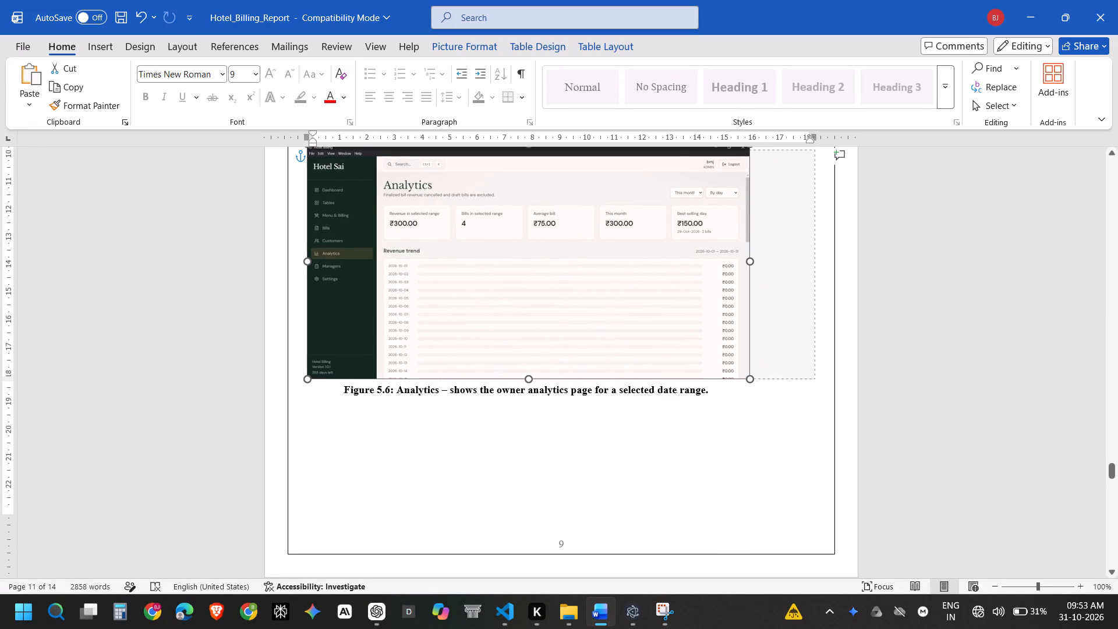
drag(749, 362, 747, 362)
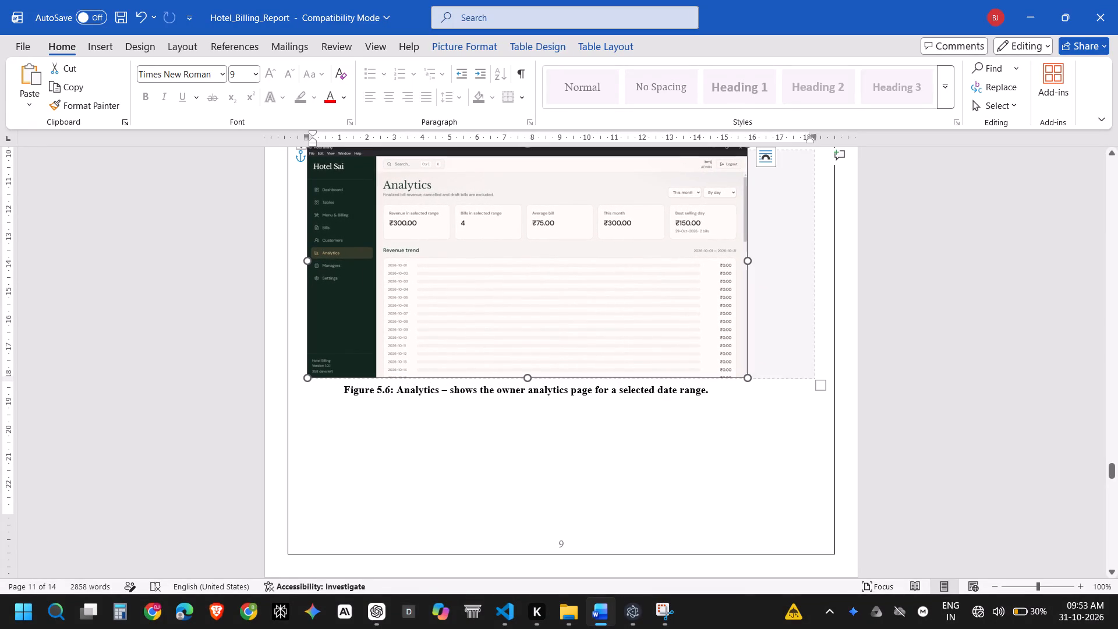
drag(747, 259, 814, 266)
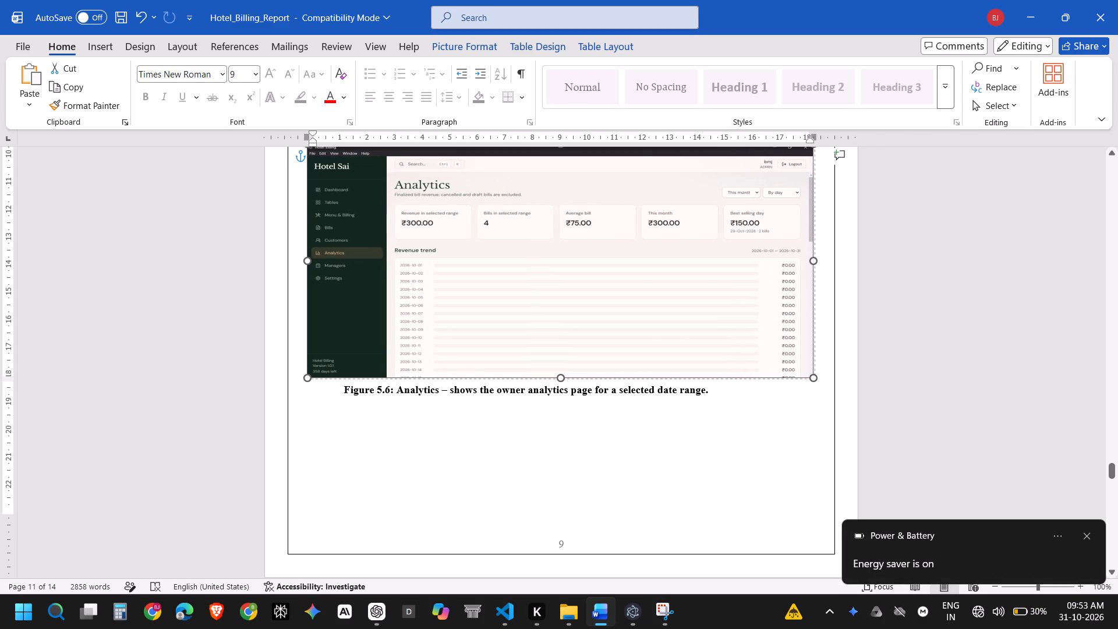
drag(814, 266, 816, 266)
Extend the Figure 5.4 placeholder frame downward so it is taller than the Tables picture.
scroll(816, 266, up, 1)
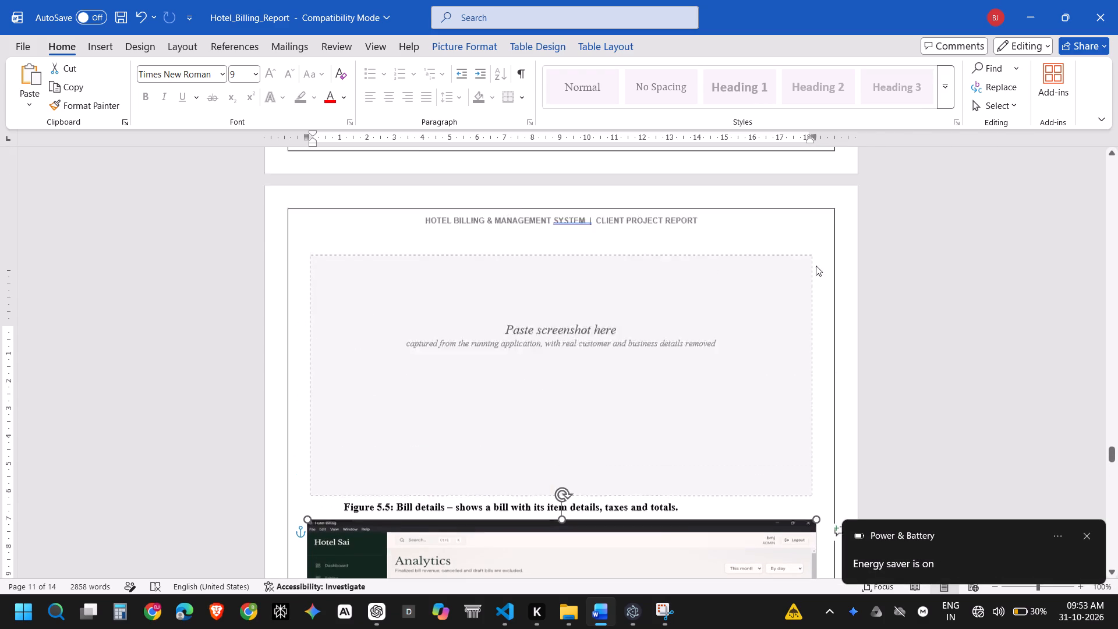
scroll(816, 266, up, 1)
scroll(816, 266, down, 1)
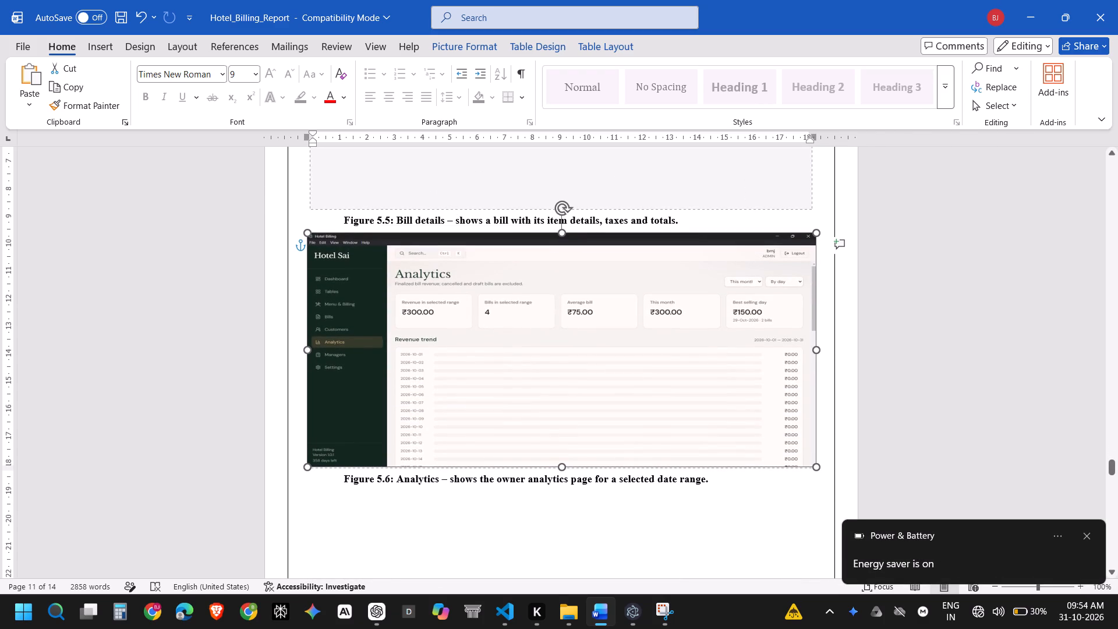
scroll(816, 266, up, 3)
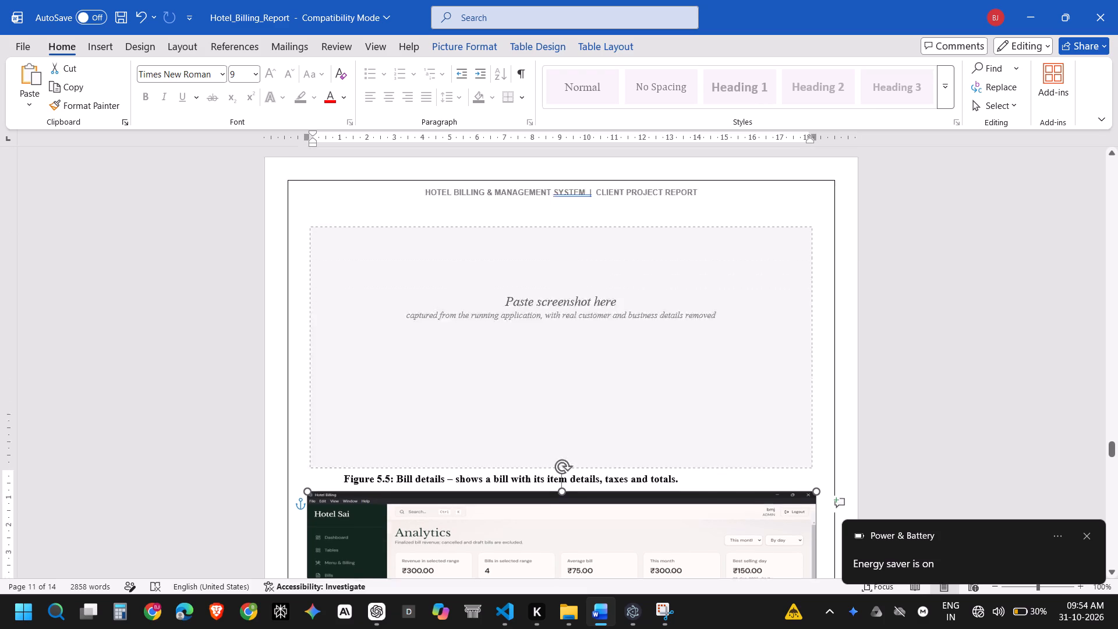
scroll(816, 266, right, 1)
scroll(816, 266, down, 2)
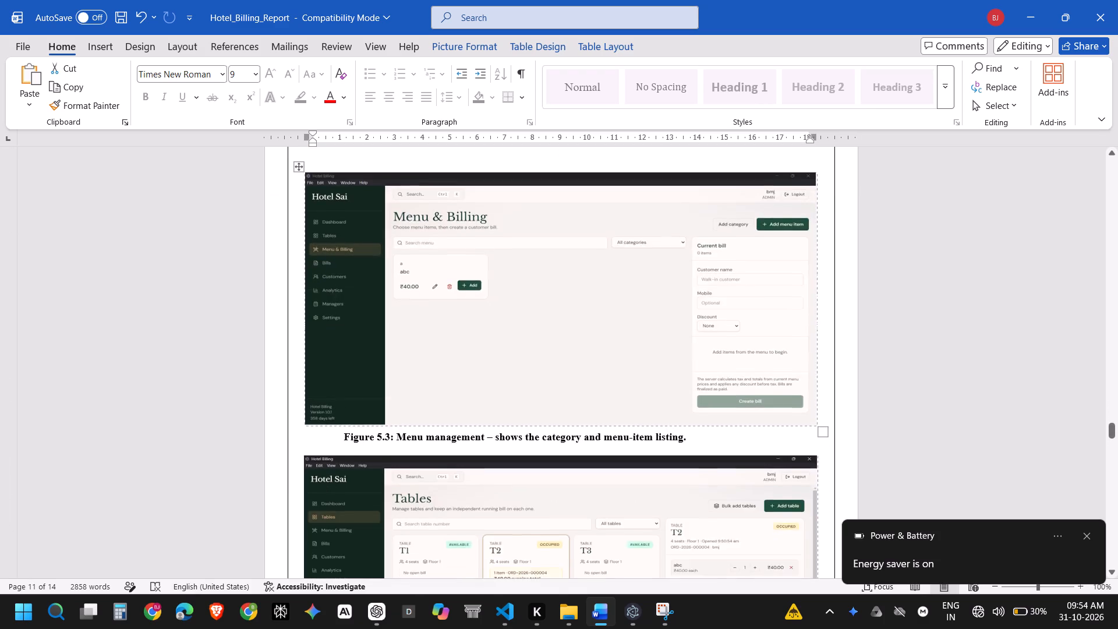
scroll(816, 266, down, 1)
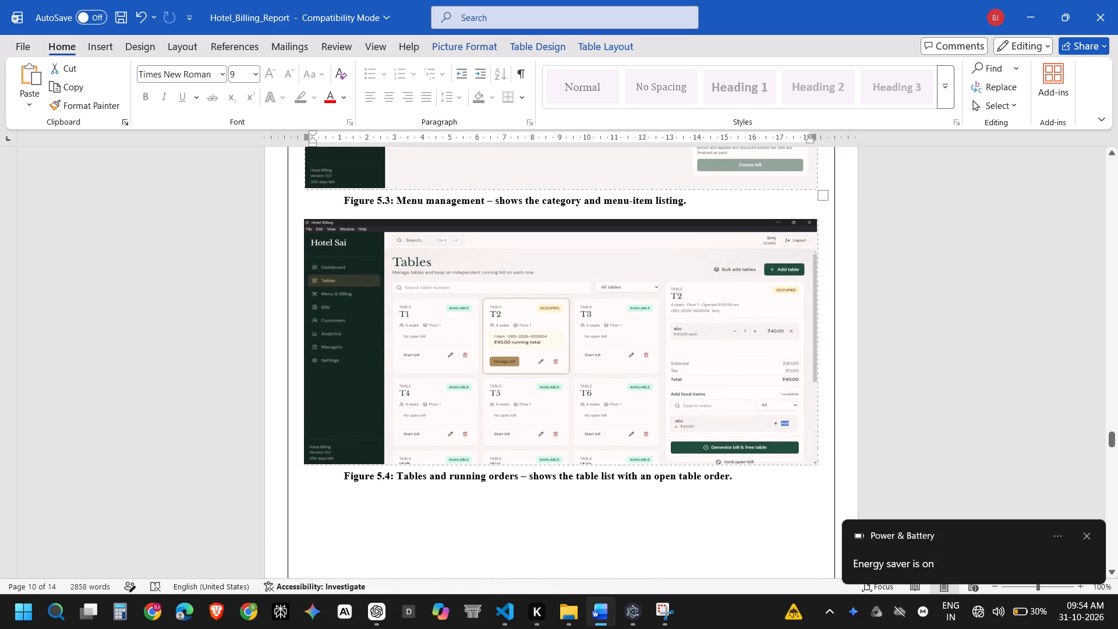
click(779, 425)
drag(823, 472, 816, 499)
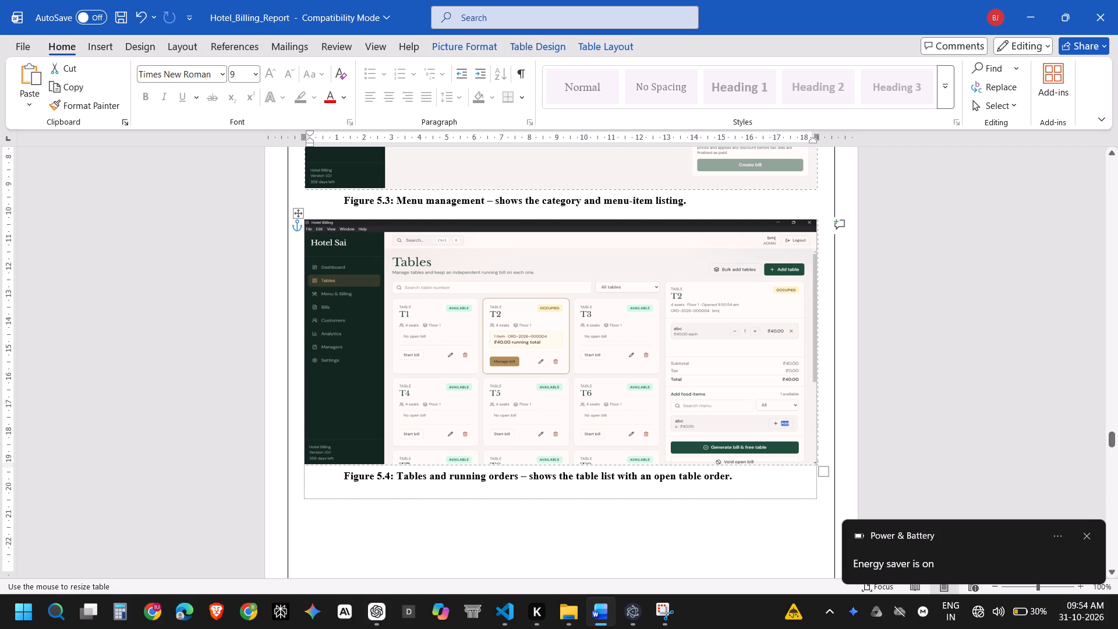
drag(816, 499, 819, 499)
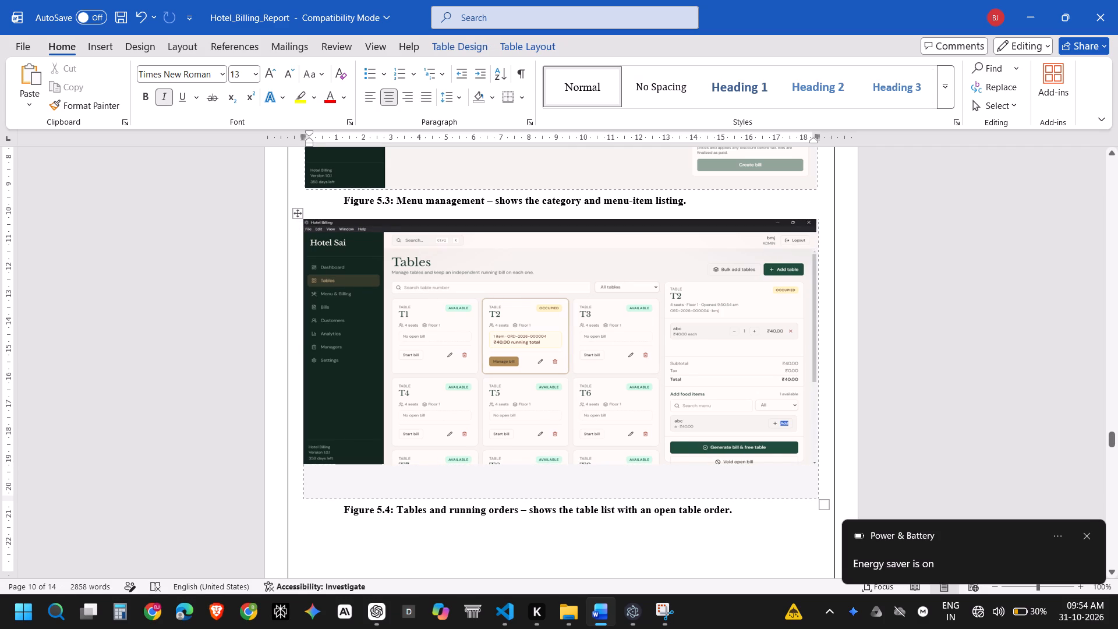
Enlarge the Tables picture in Figure 5.4 down to the bottom edge of its taller frame.
click(754, 427)
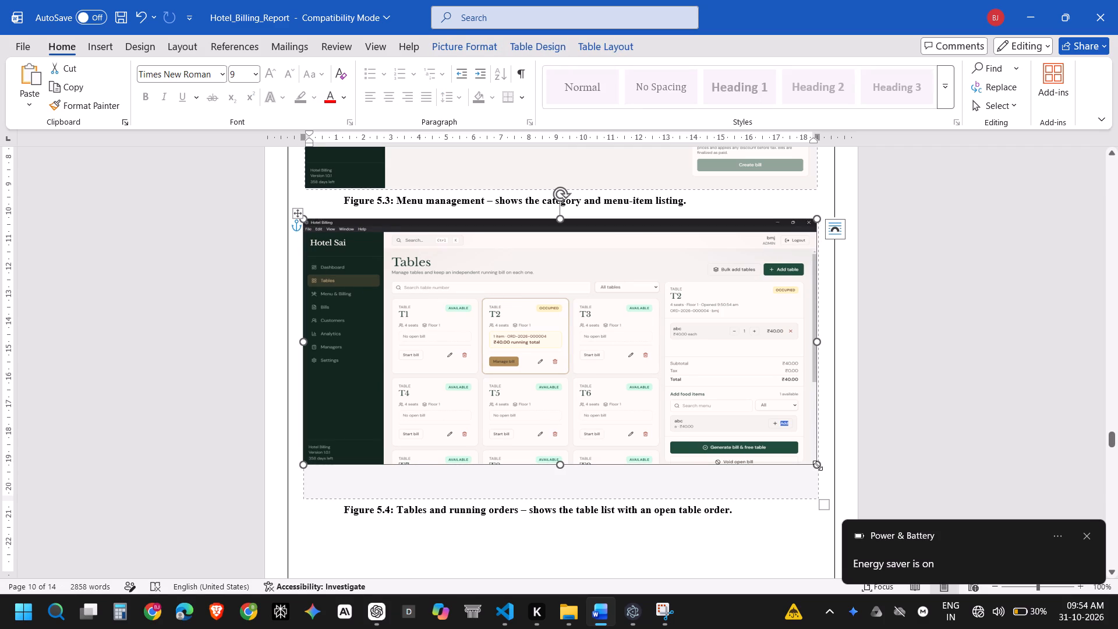
drag(818, 465, 810, 468)
drag(566, 471, 570, 499)
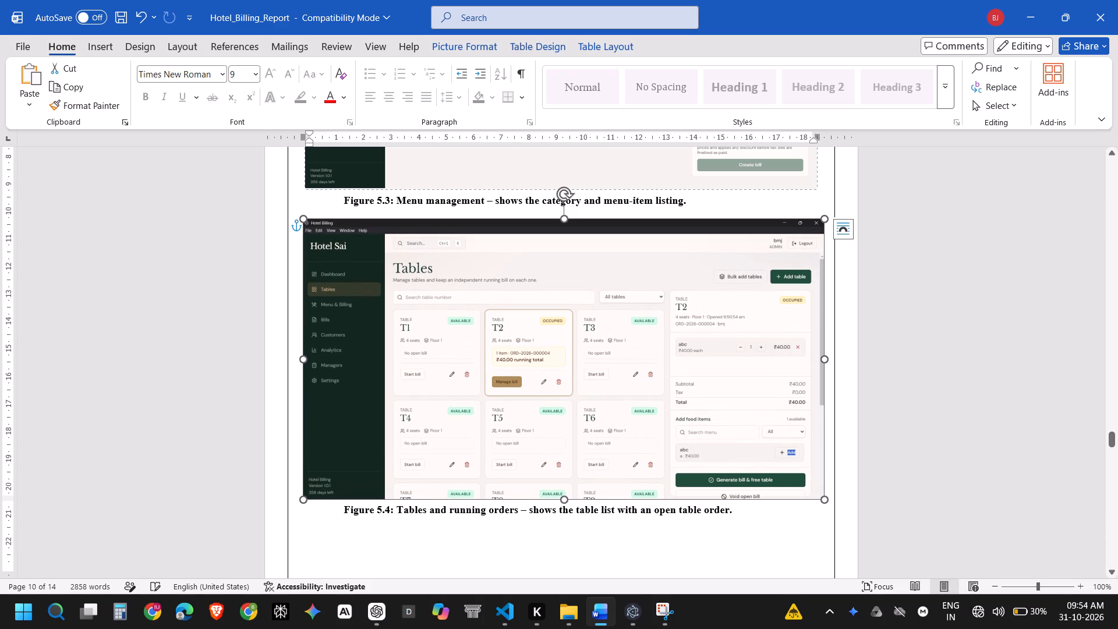
Look over the filled figures from Figure 5.1 onward and the empty Figure 5.5 Bill details placeholder with its caption.
scroll(570, 499, up, 2)
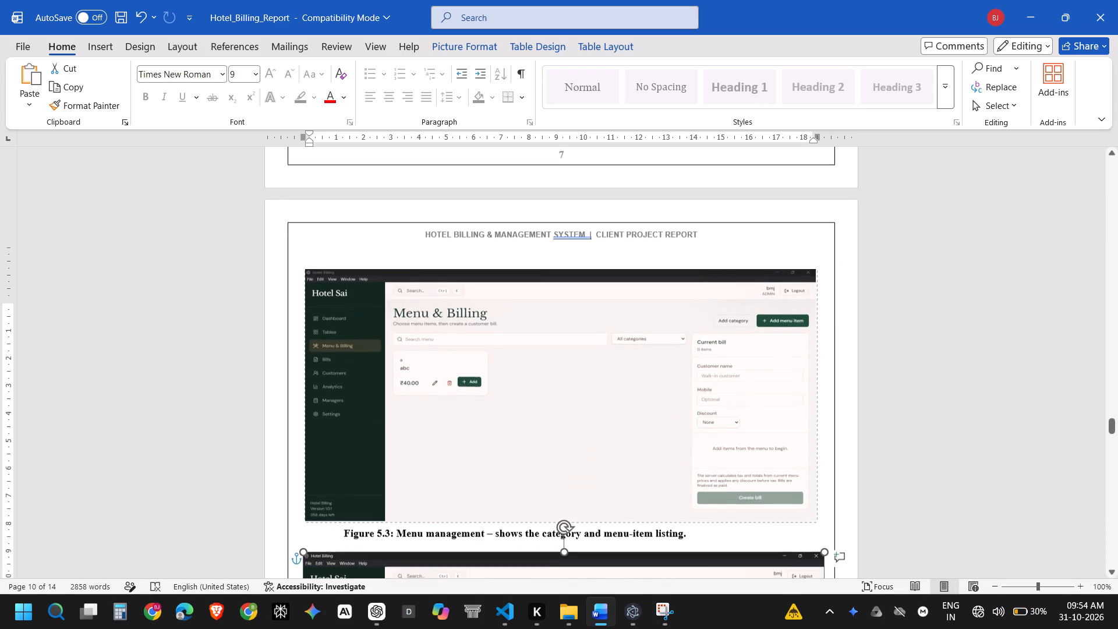
scroll(570, 499, up, 5)
scroll(570, 499, down, 1)
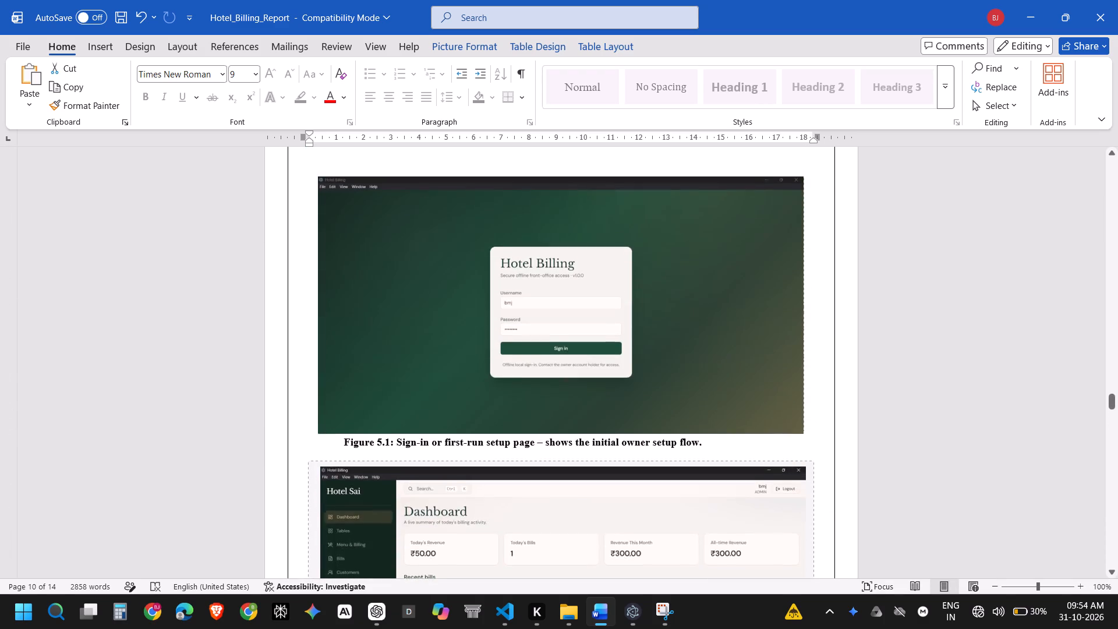
scroll(570, 499, down, 2)
scroll(570, 499, up, 1)
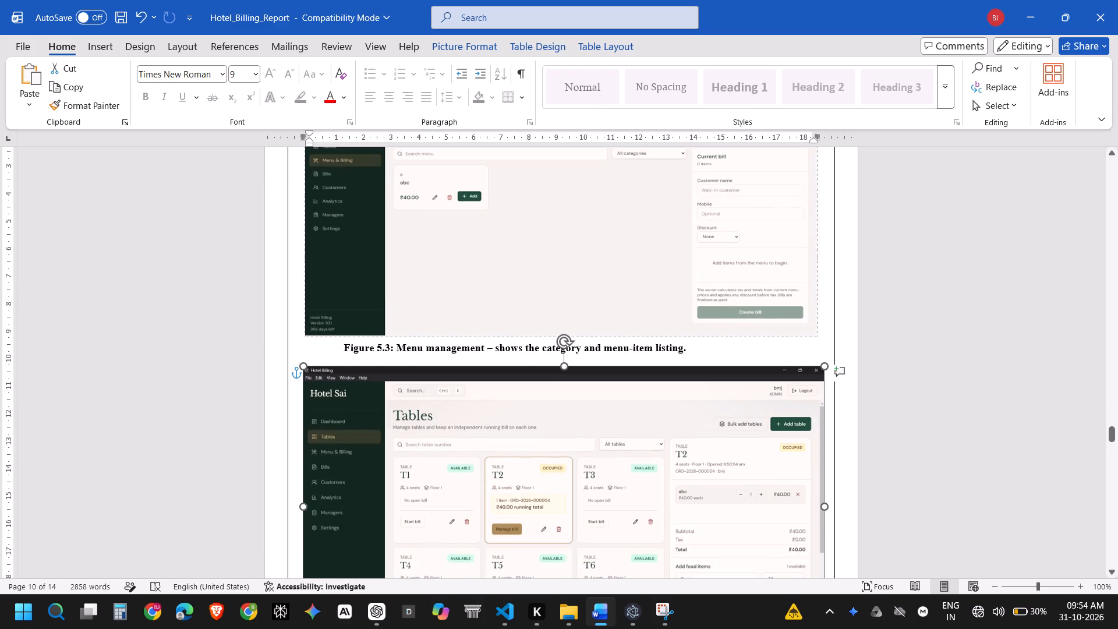
scroll(570, 499, down, 3)
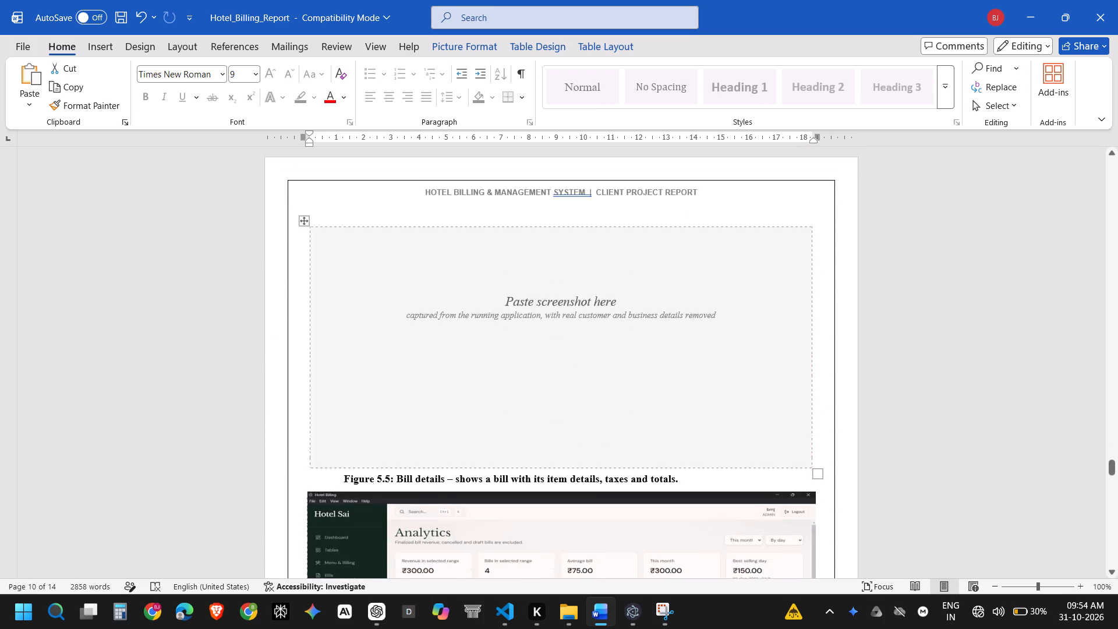
scroll(570, 499, up, 1)
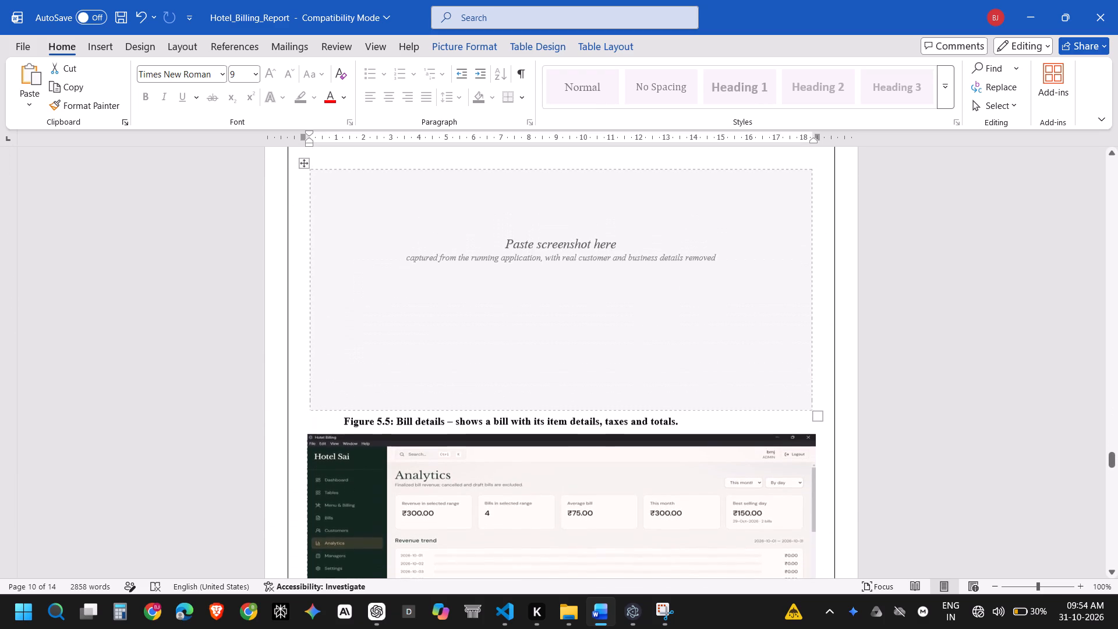
Switch to Hotel Billing, open the Bills page and copy a screenshot of the whole application window.
click(636, 618)
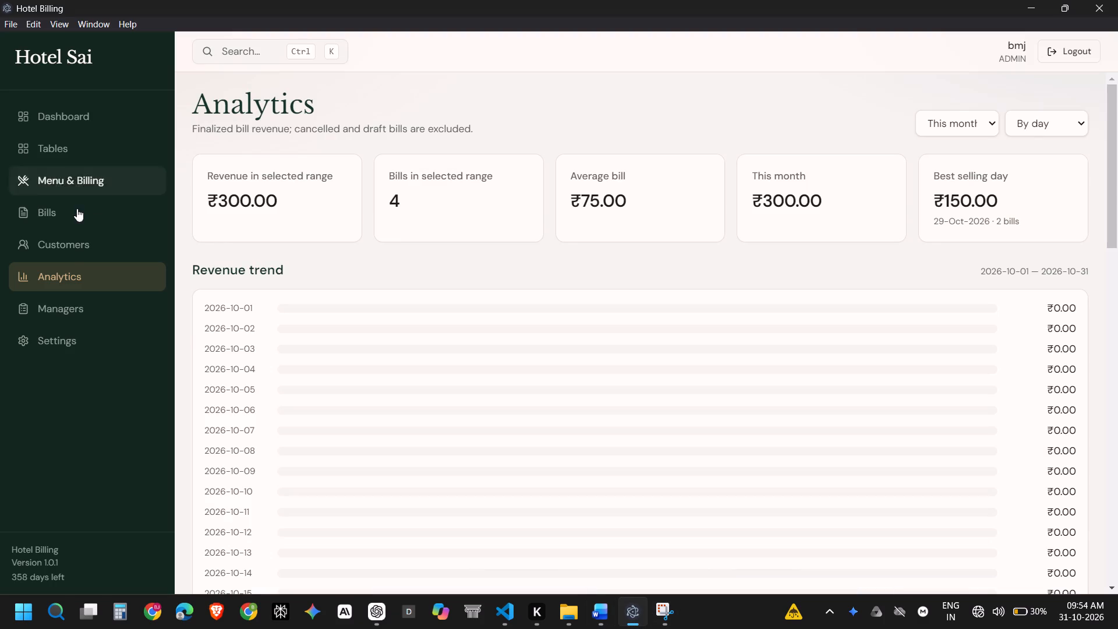
click(88, 202)
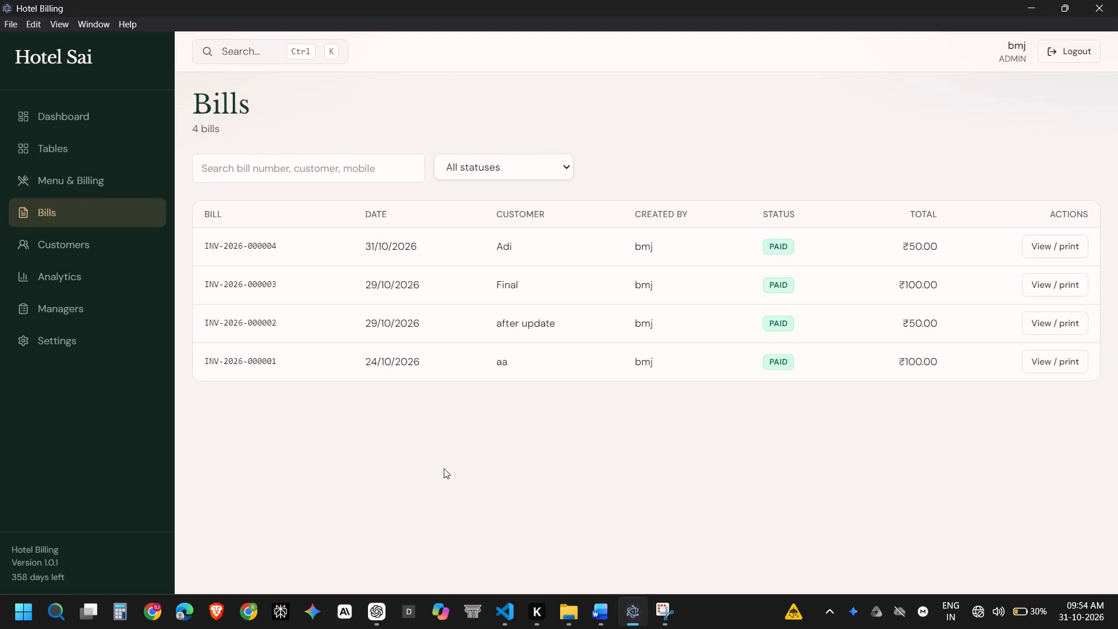
key(Print)
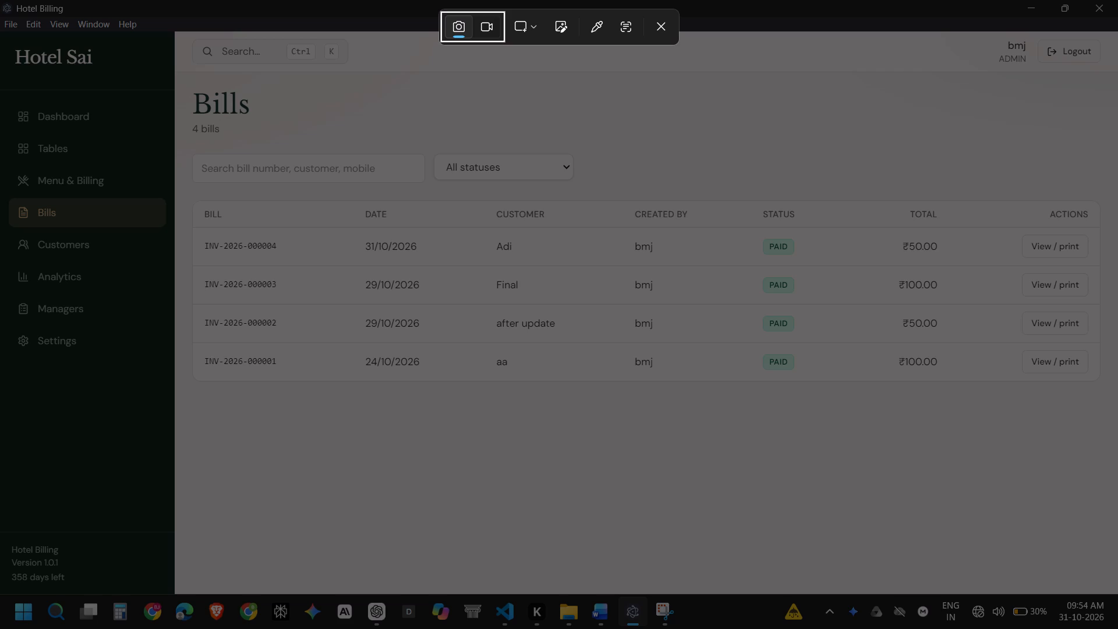
drag(0, 0, 1039, 452)
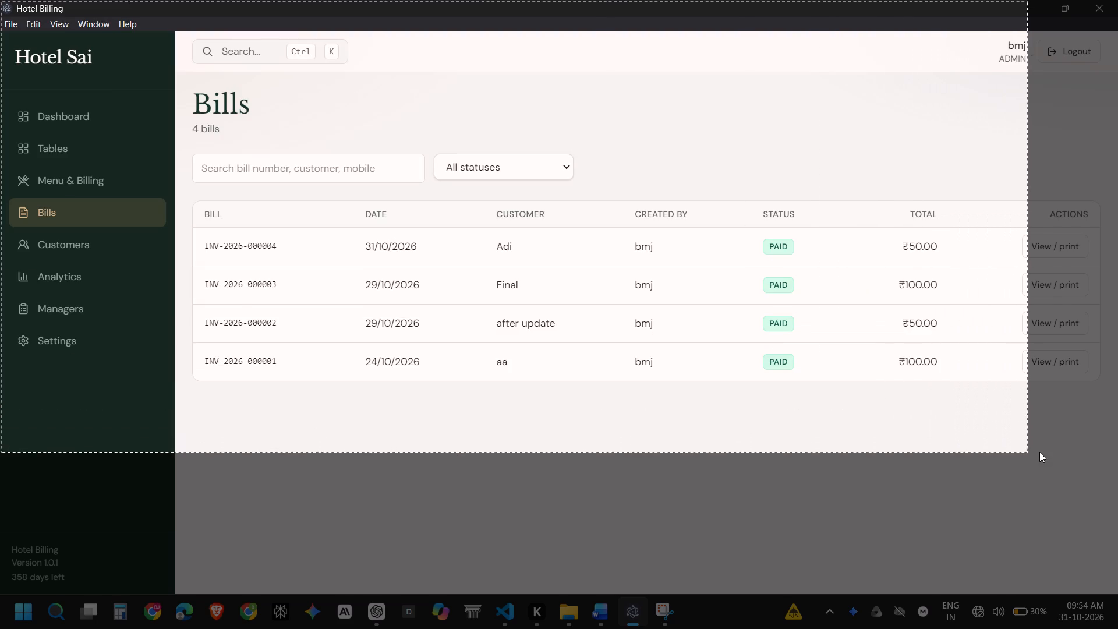
drag(1039, 452, 1109, 586)
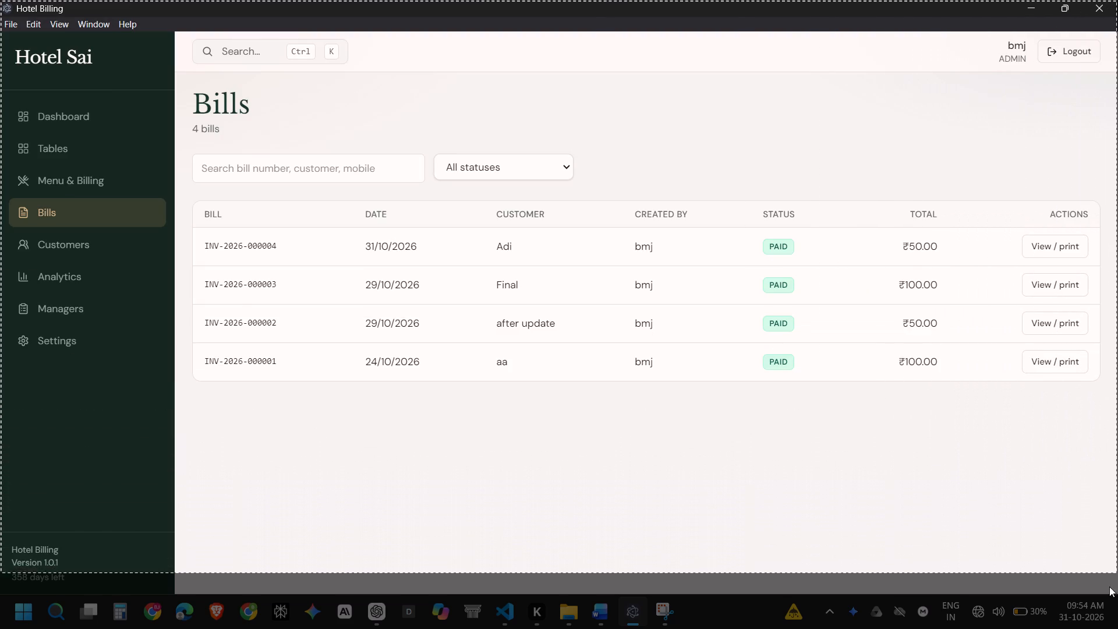
drag(1109, 586, 1117, 593)
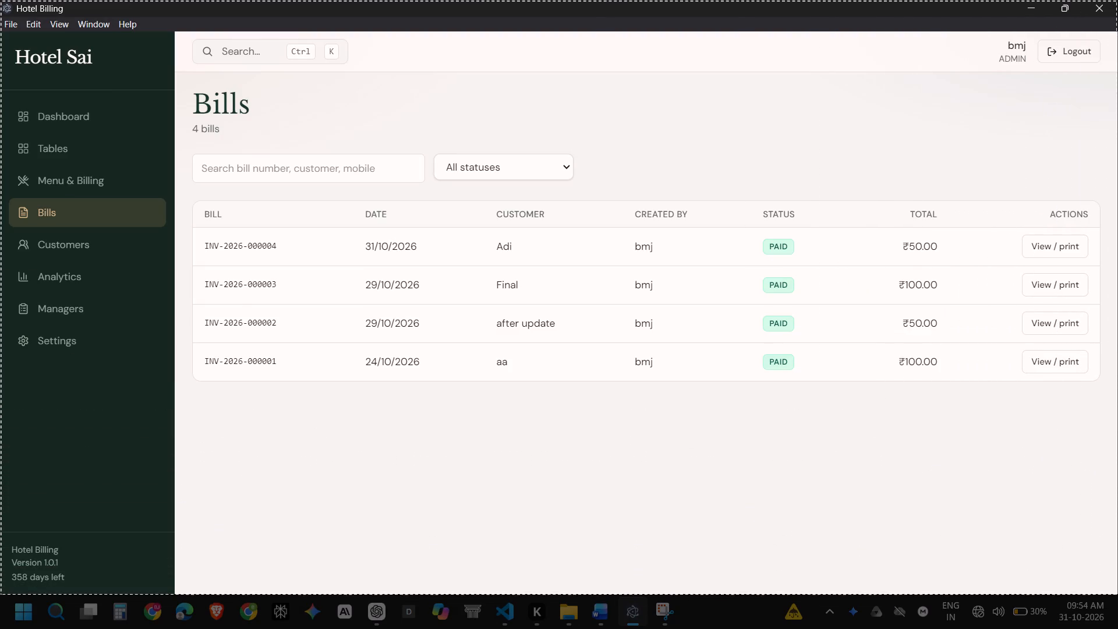
drag(1117, 593, 1117, 592)
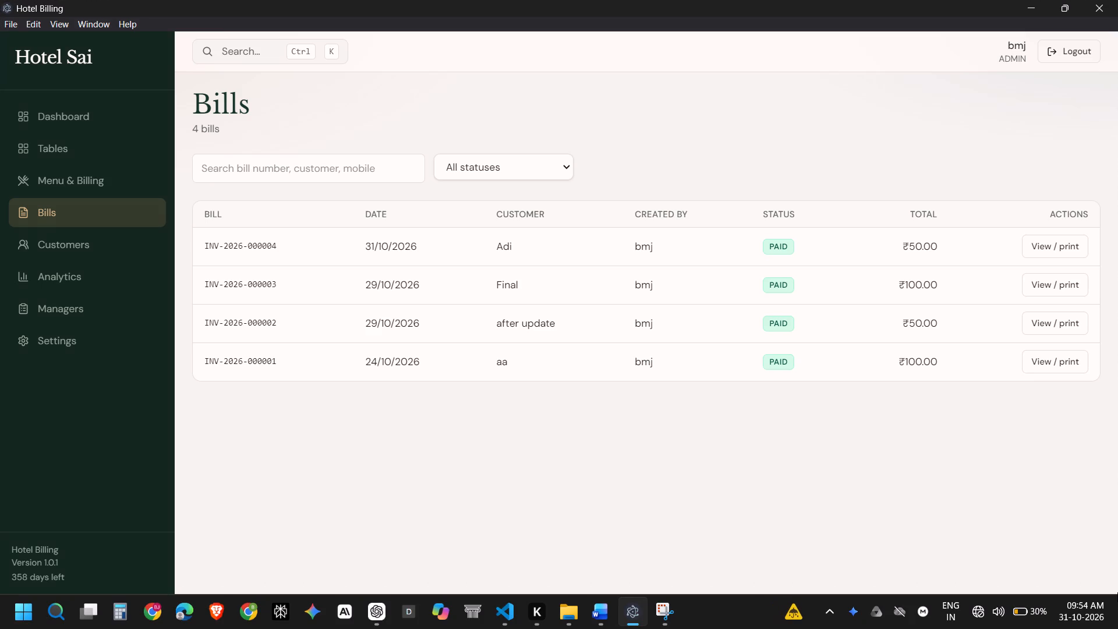
click(999, 452)
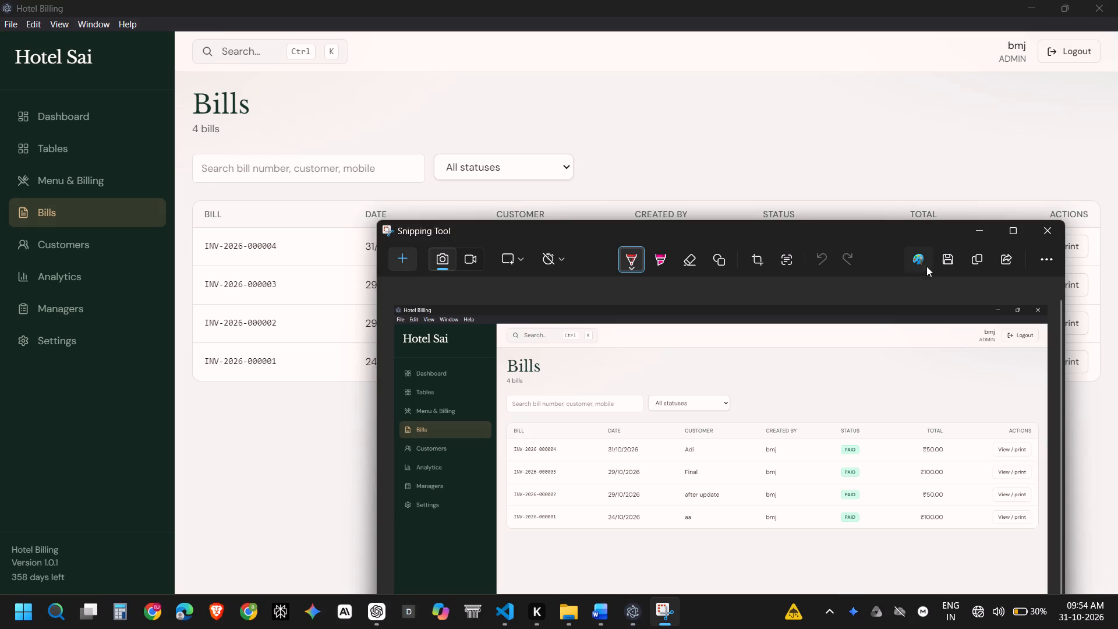
click(964, 259)
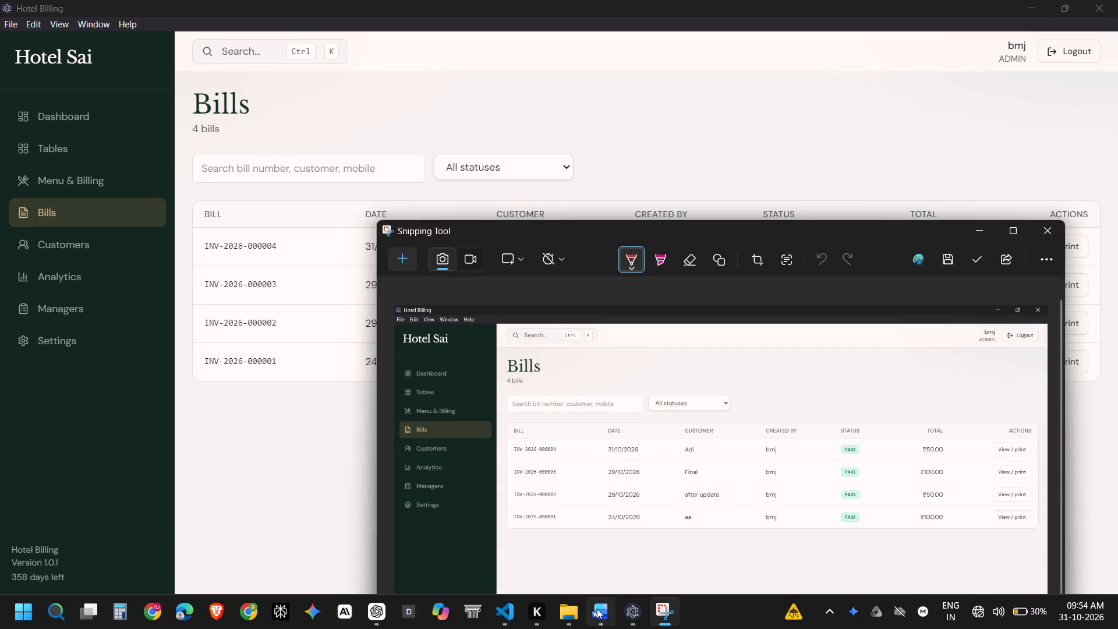
Back in the Word report, paste the Bills capture into the Figure 5.5 placeholder and set its wrapping to In Front of Text.
click(597, 609)
click(494, 417)
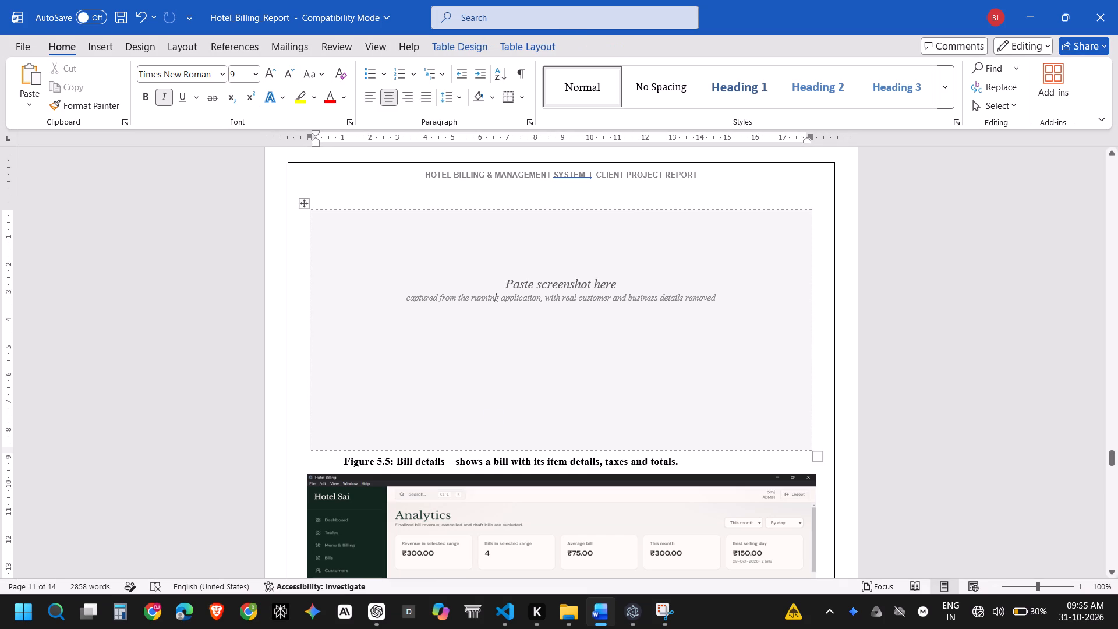
key(ctrl+v)
click(569, 348)
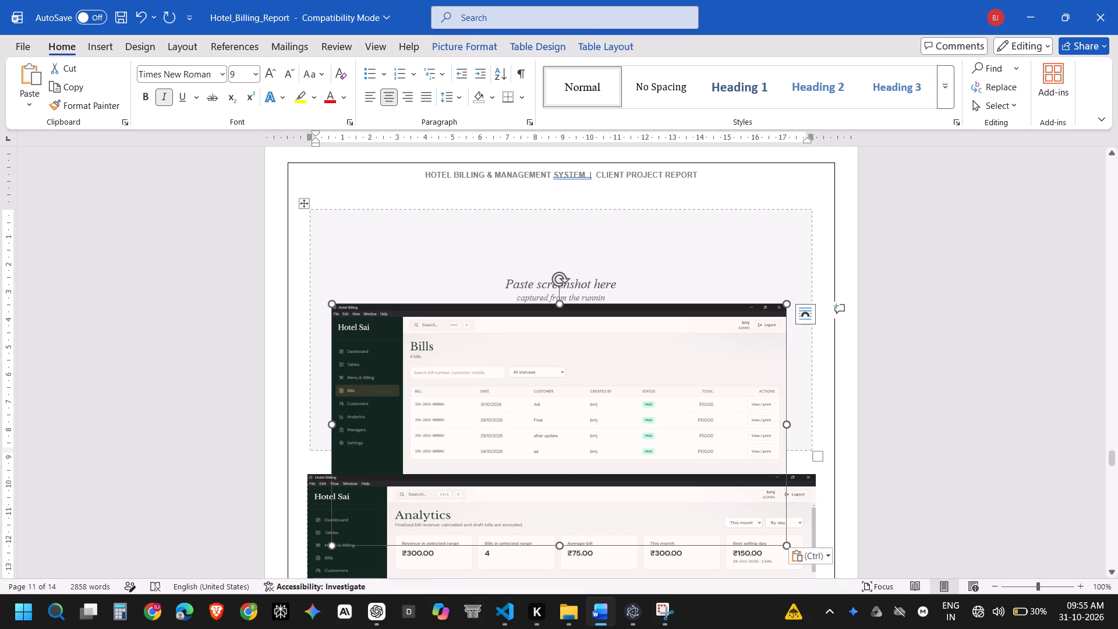
click(806, 310)
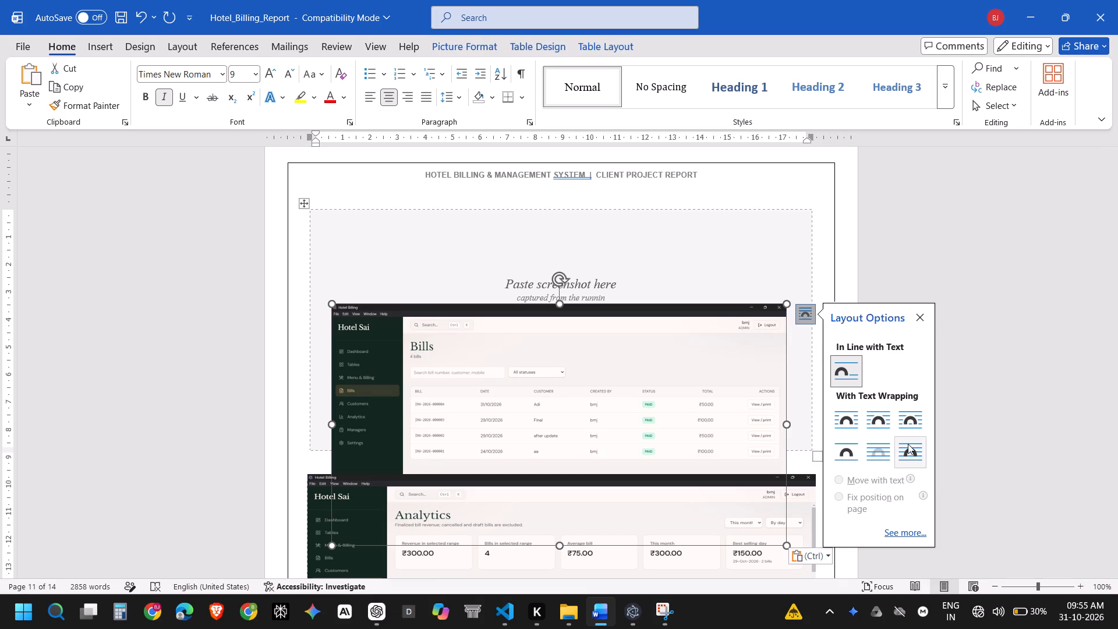
click(908, 444)
Align the Bills picture with the Figure 5.5 frame's top-left corner and widen it to the frame's right edge.
drag(651, 417, 627, 301)
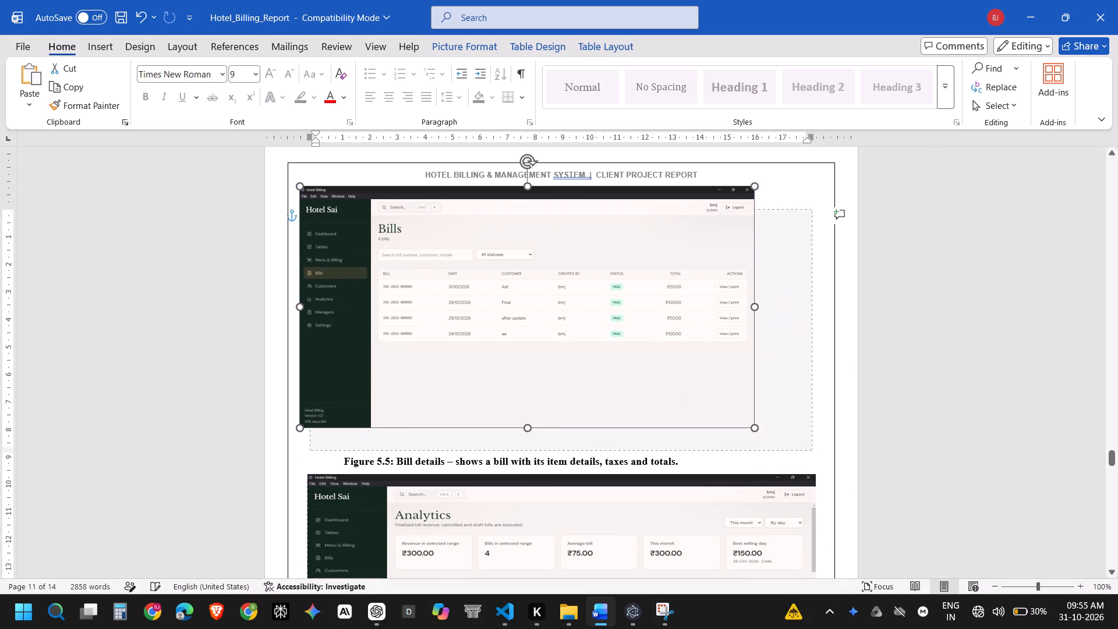
drag(627, 301, 629, 325)
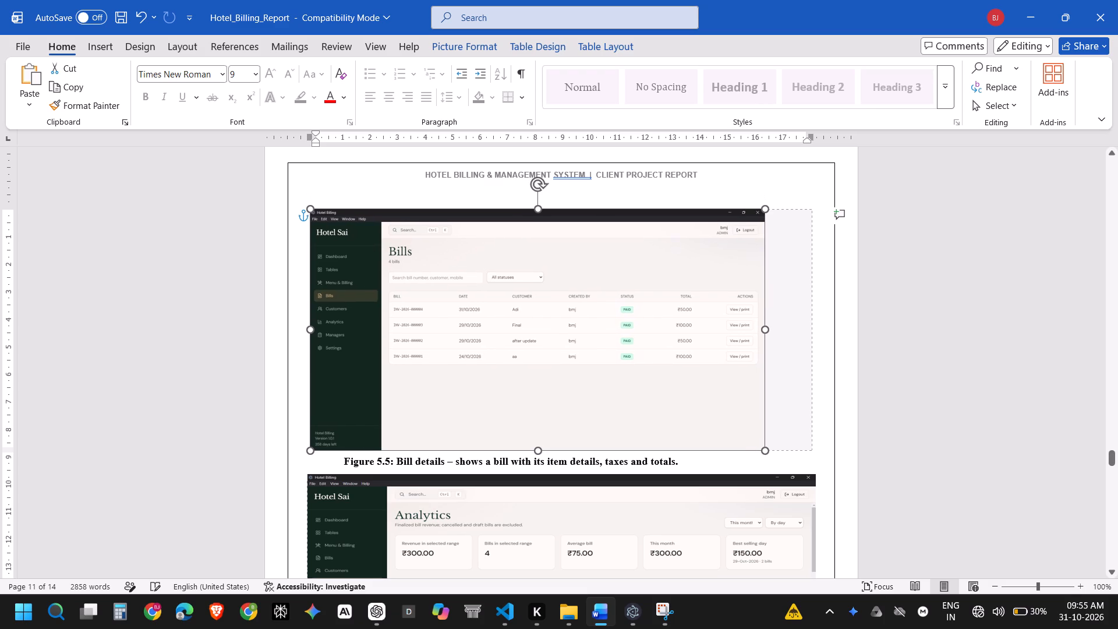
drag(629, 325, 629, 327)
drag(767, 329, 813, 331)
click(914, 341)
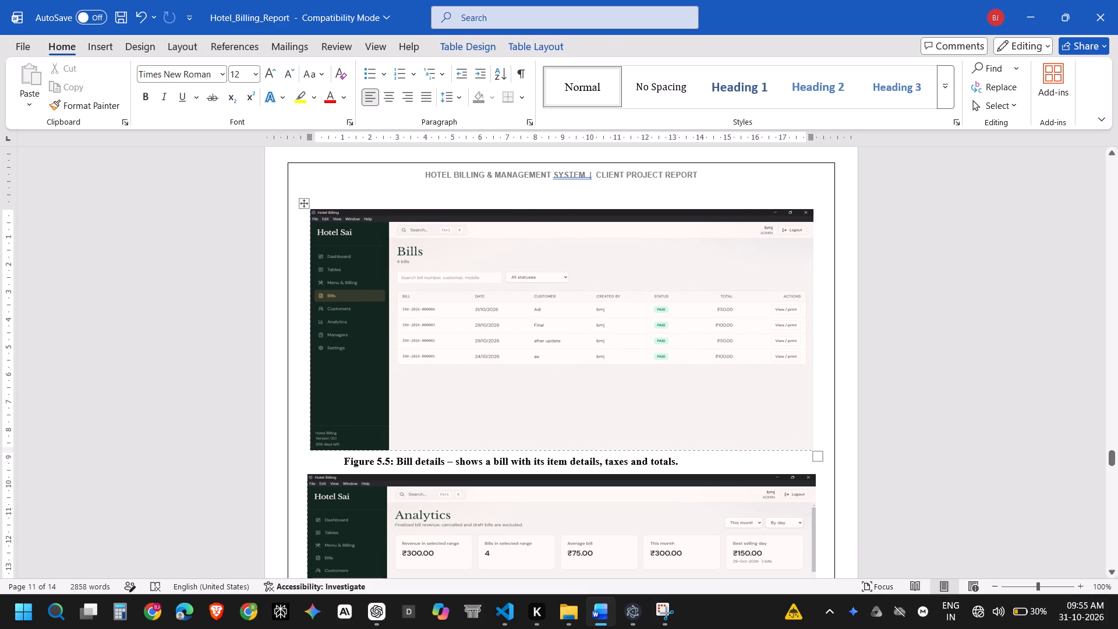
Save the Hotel_Billing_Report document.
key(ctrl+s)
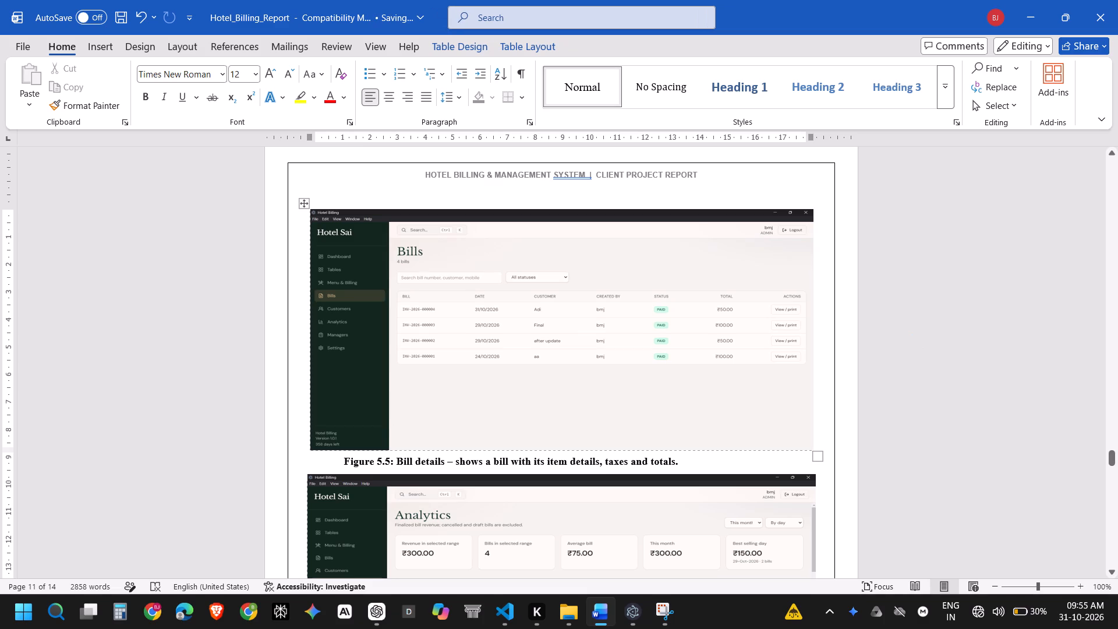
Look through the report from its last page back through the testing, conclusion and design sections to the cover page.
scroll(914, 341, down, 7)
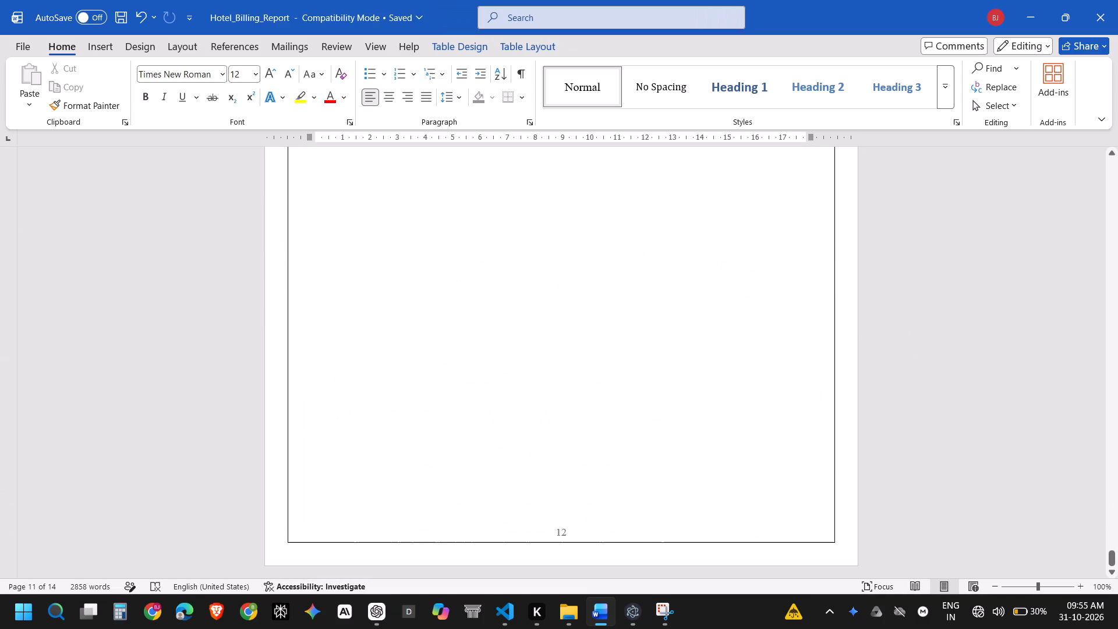
scroll(914, 341, up, 4)
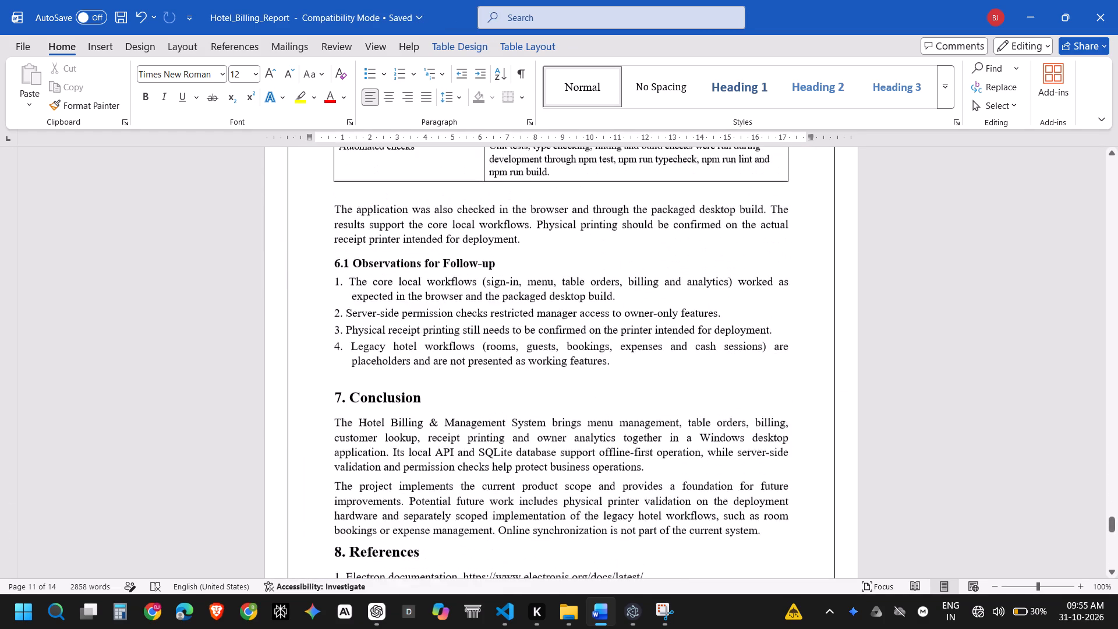
scroll(914, 341, up, 3)
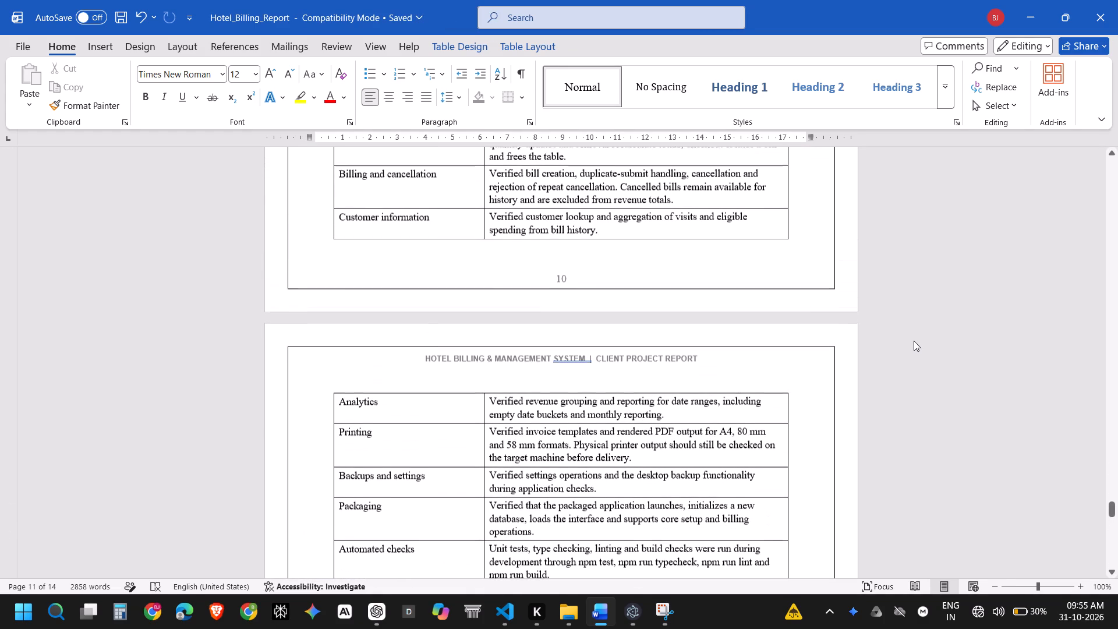
scroll(914, 341, up, 20)
scroll(914, 341, up, 20)
scroll(914, 341, up, 10)
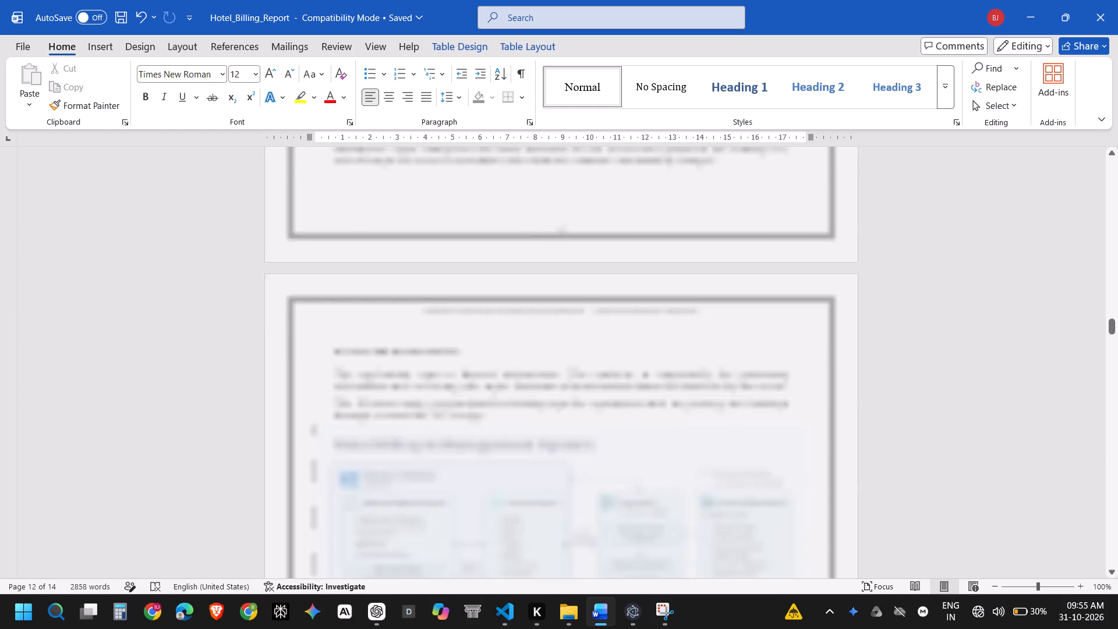
scroll(914, 341, up, 12)
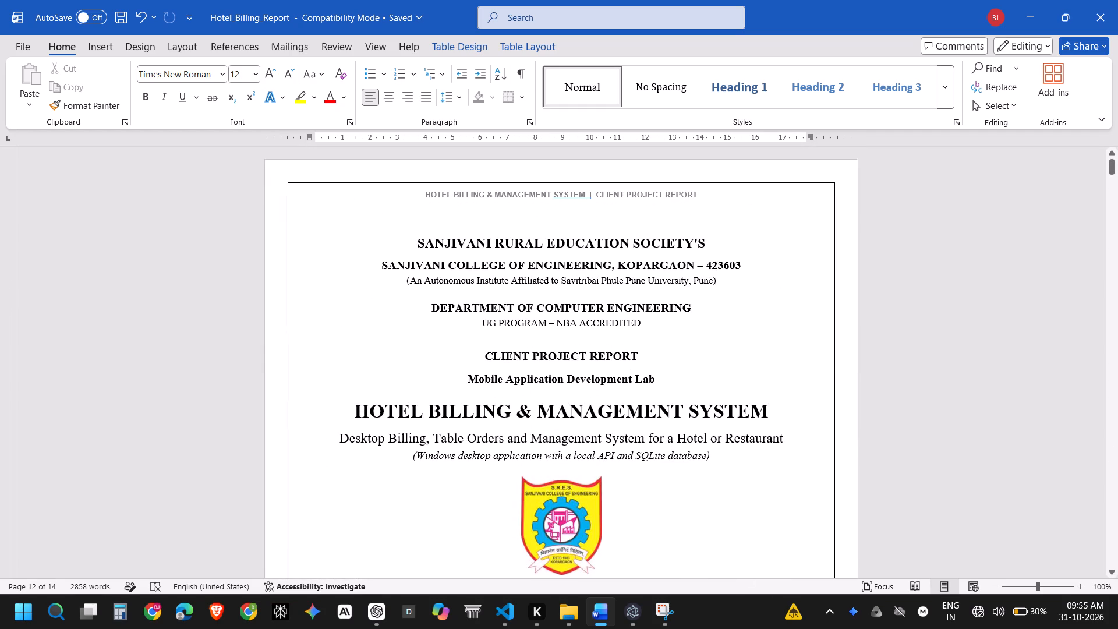
scroll(914, 341, up, 1)
Review the cover page's submission details and check the INDEX entries and page numbers against the opening report sections.
scroll(914, 341, down, 1)
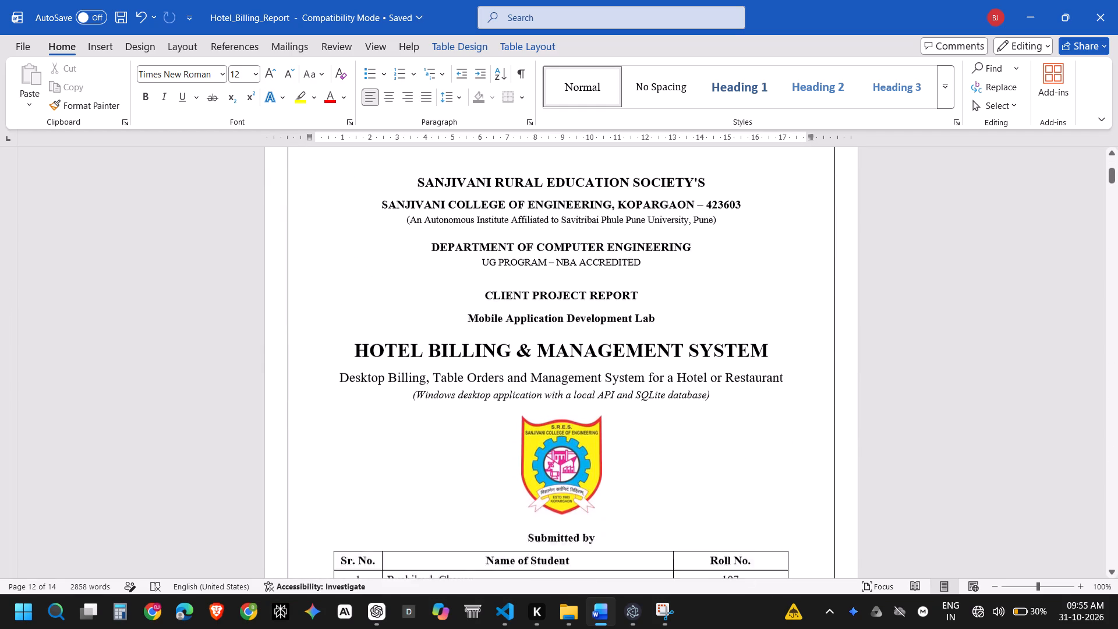
scroll(914, 341, down, 2)
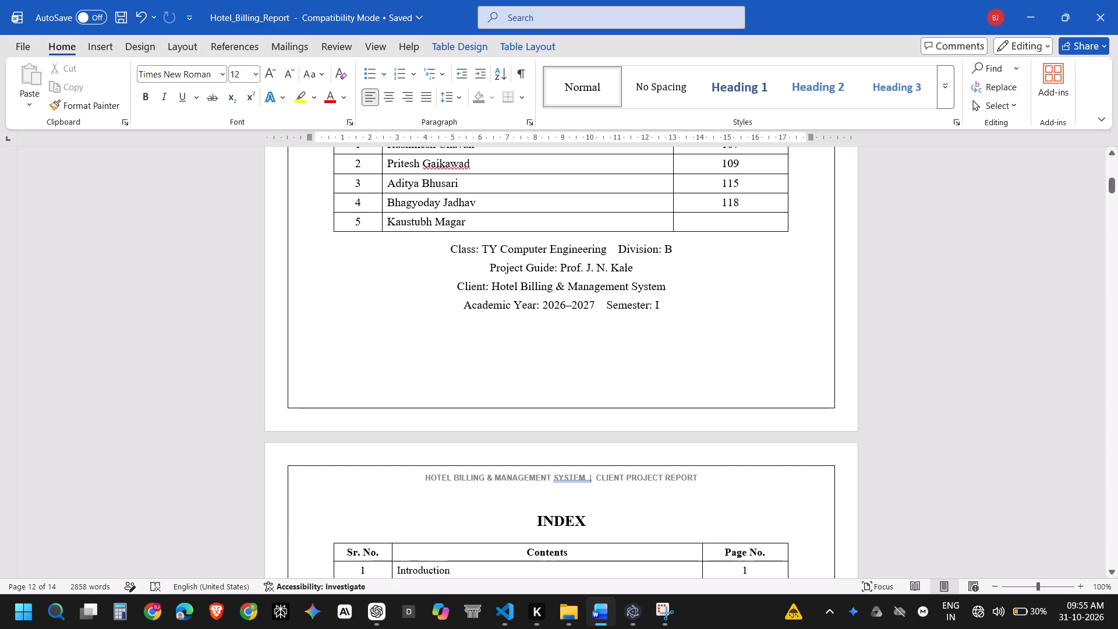
scroll(914, 341, up, 1)
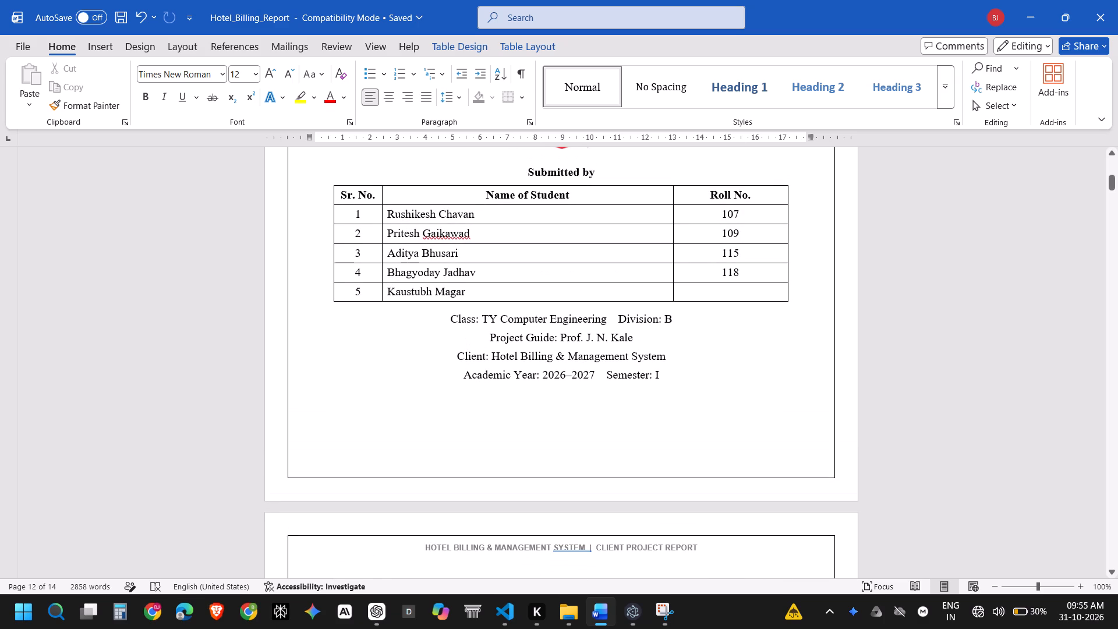
scroll(914, 341, down, 1)
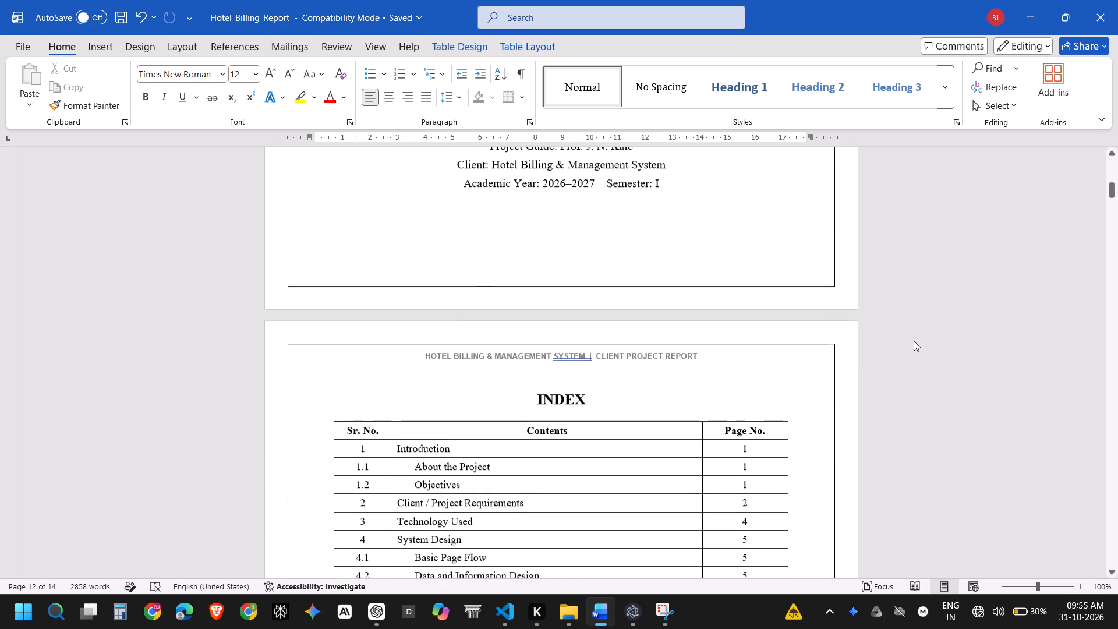
scroll(914, 341, down, 1)
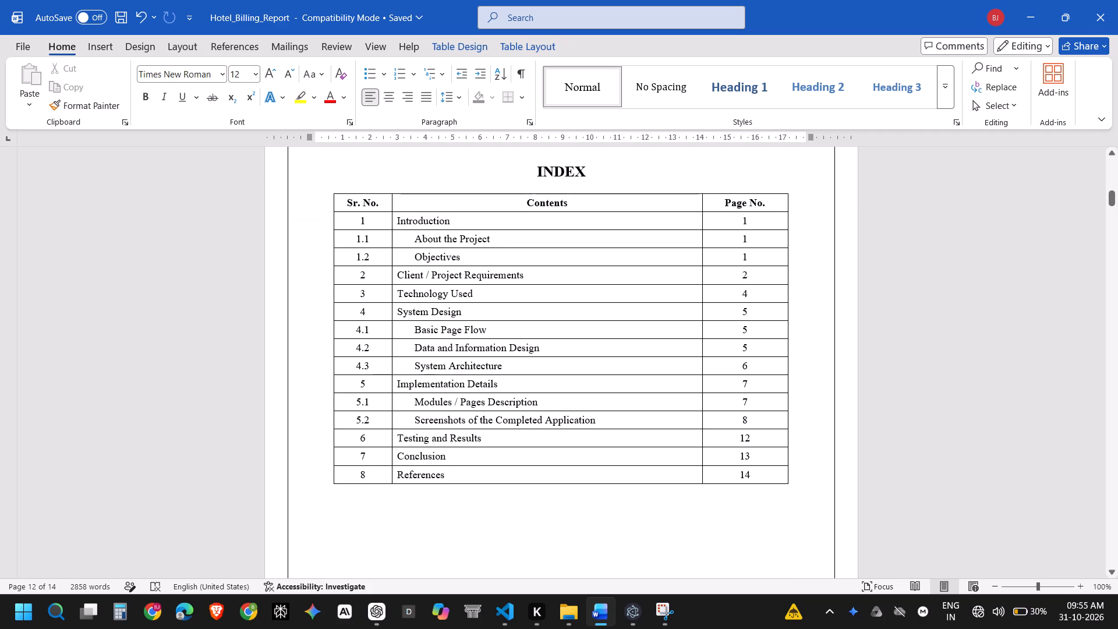
scroll(914, 341, down, 3)
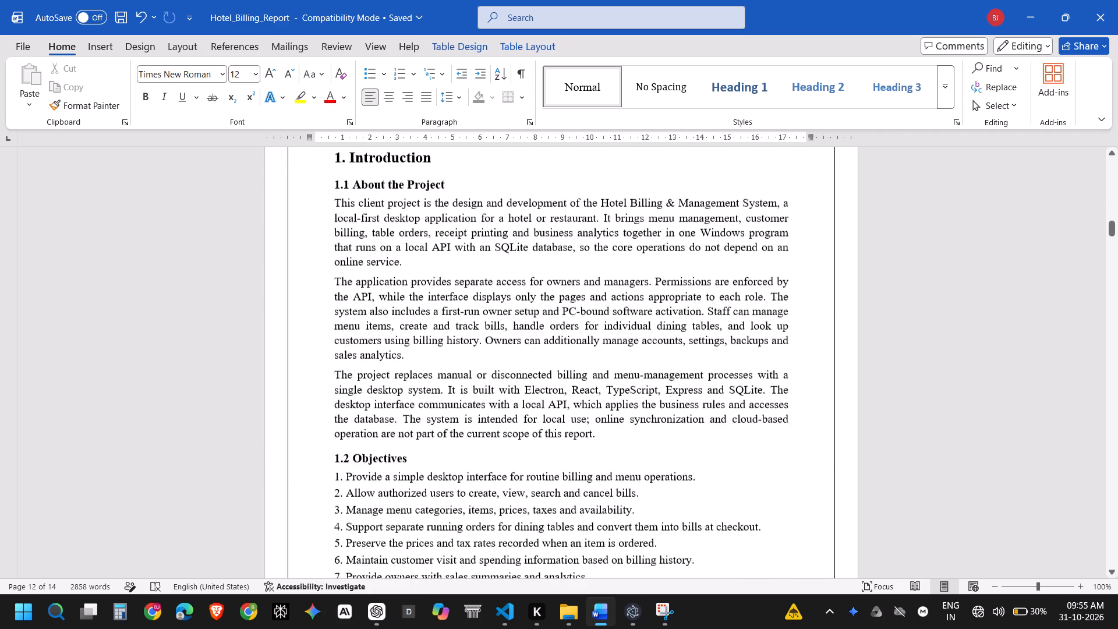
scroll(914, 341, down, 1)
scroll(914, 341, up, 4)
scroll(914, 341, down, 1)
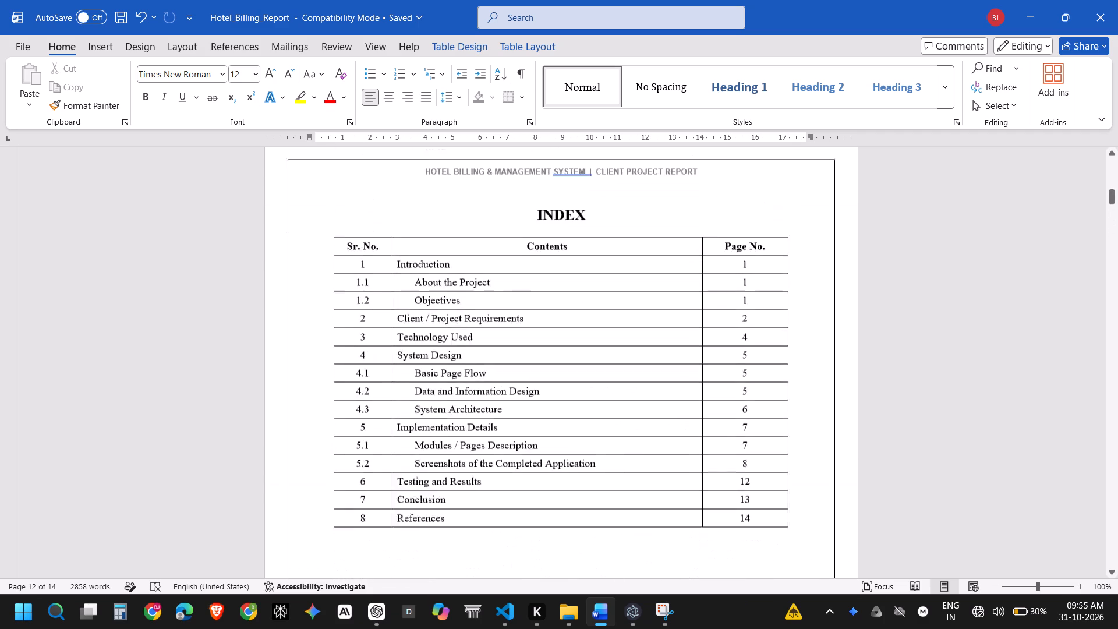
scroll(914, 341, down, 3)
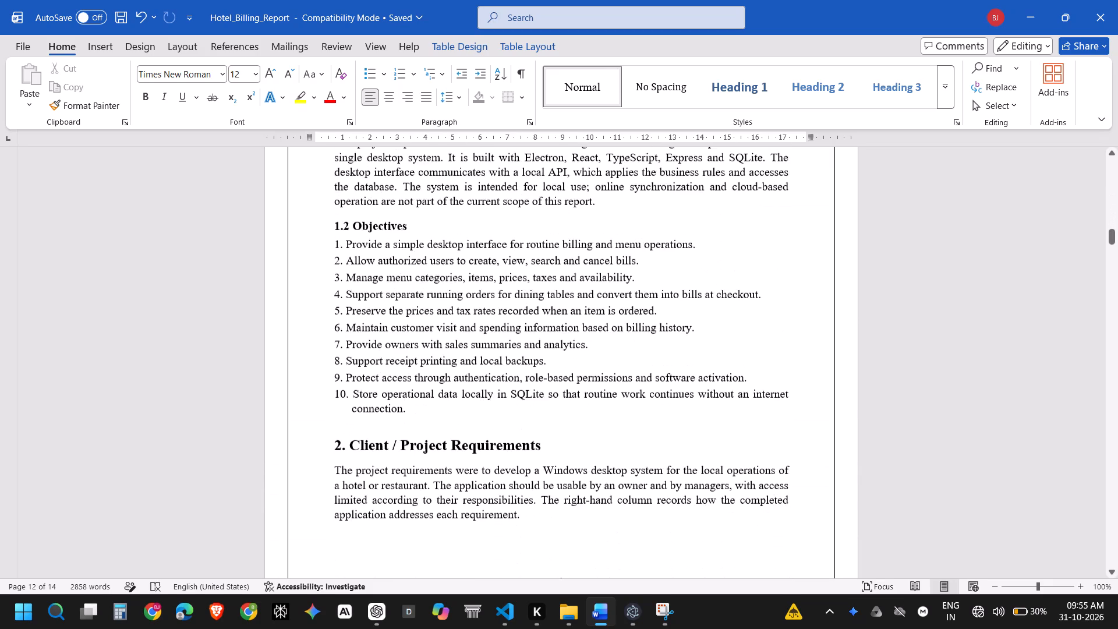
scroll(914, 341, down, 1)
scroll(914, 341, up, 3)
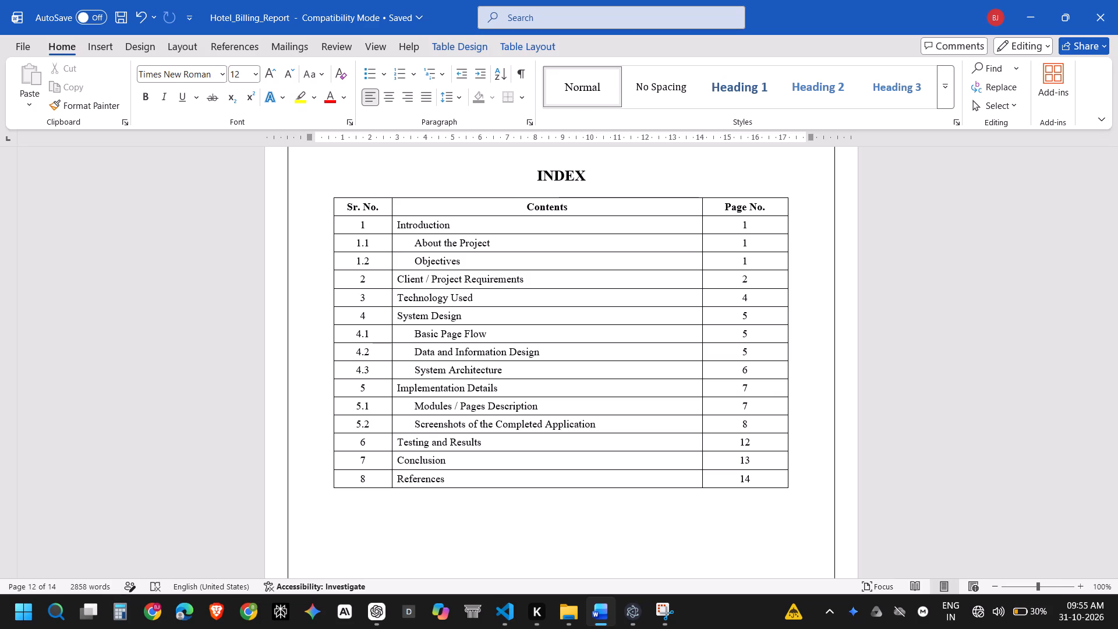
scroll(914, 341, down, 1)
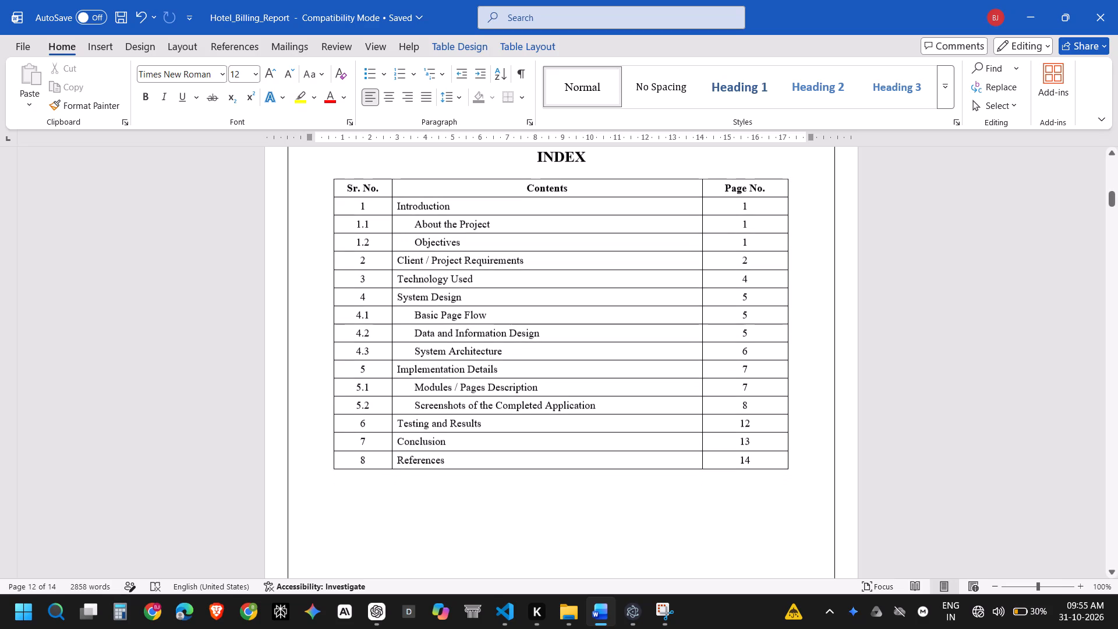
scroll(914, 341, down, 1)
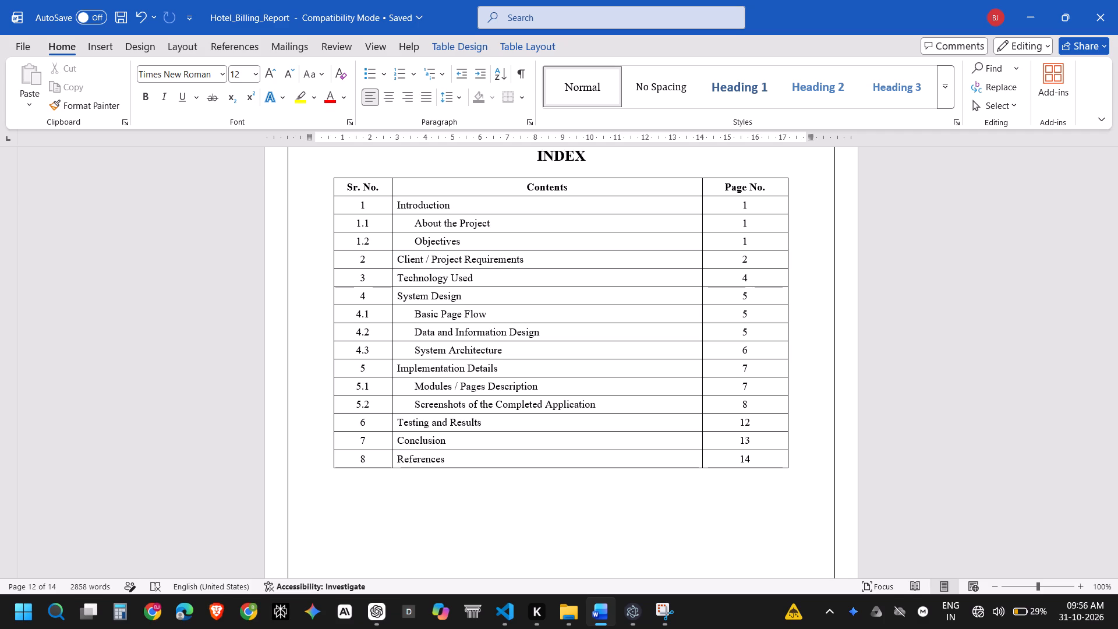
scroll(914, 341, down, 1)
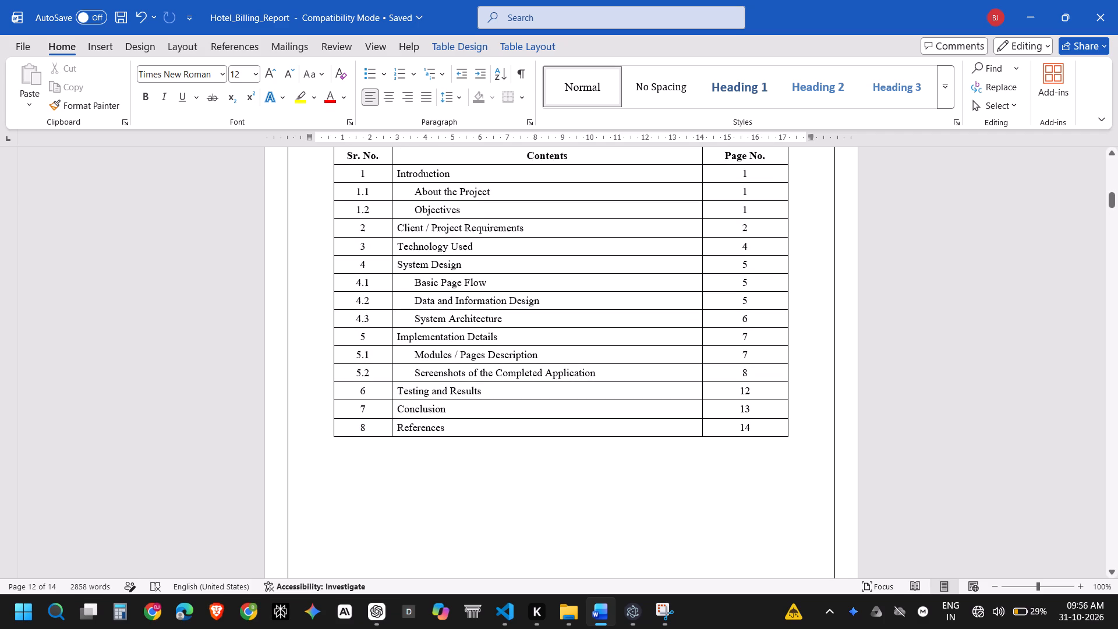
Compare the INDEX page numbers with the pages holding the Objectives, Client / Project Requirements and Table 2.1.
scroll(914, 341, down, 4)
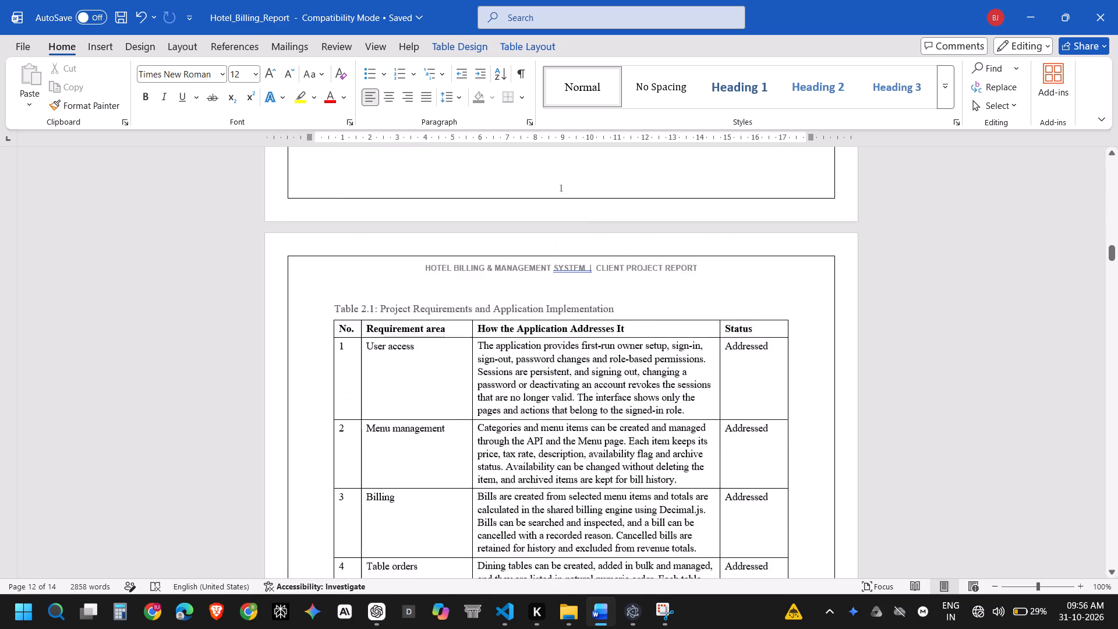
scroll(914, 341, down, 2)
scroll(914, 341, up, 1)
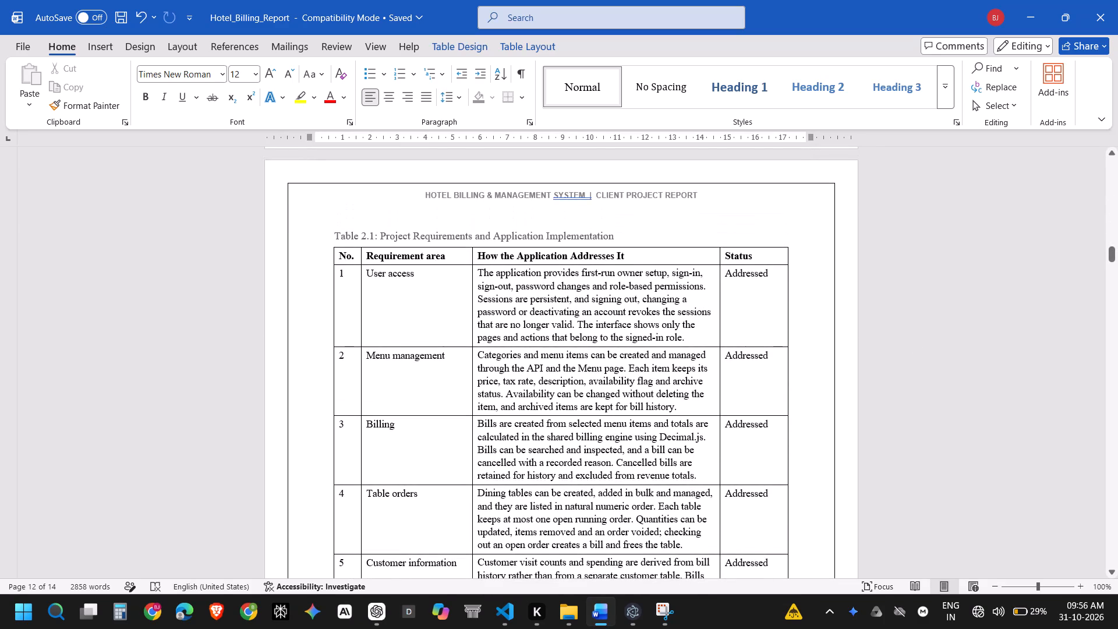
scroll(914, 341, up, 2)
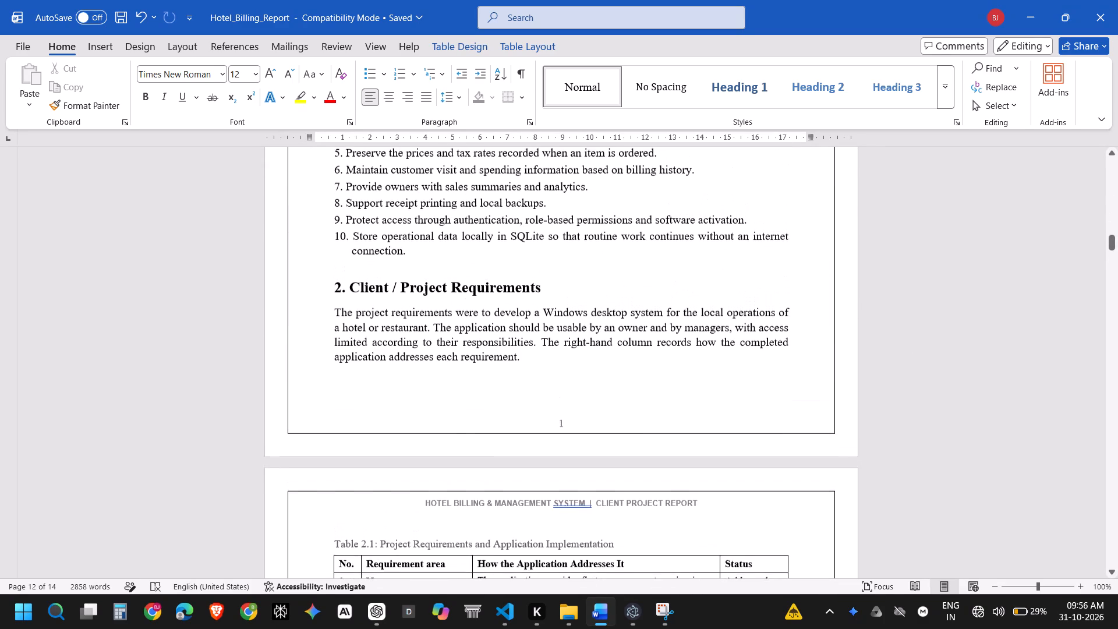
scroll(914, 341, up, 1)
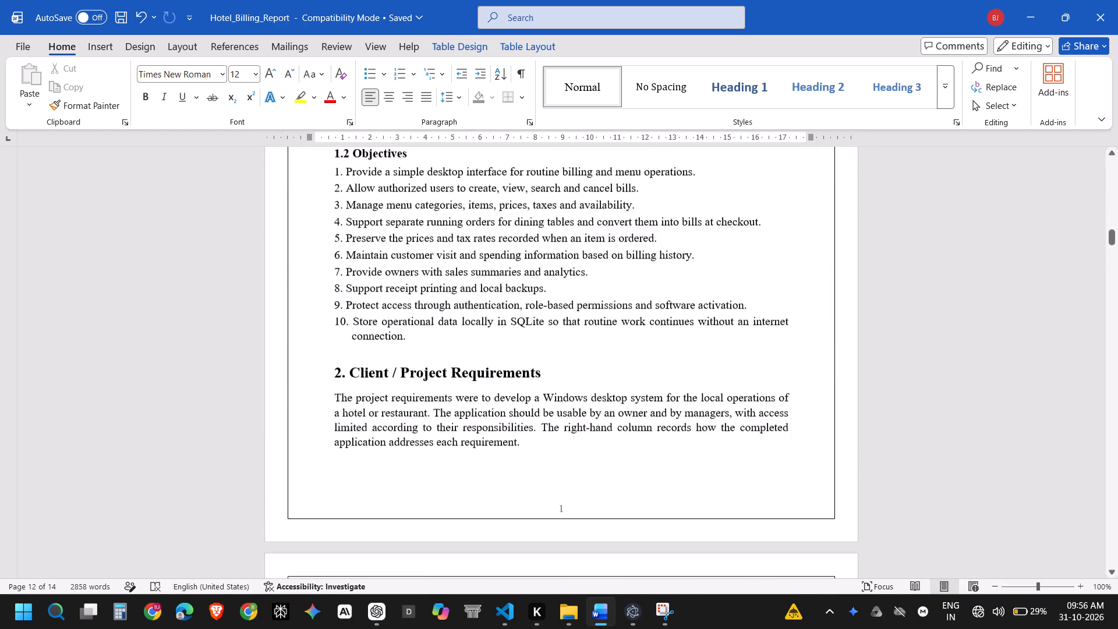
scroll(914, 341, up, 1)
scroll(914, 341, down, 1)
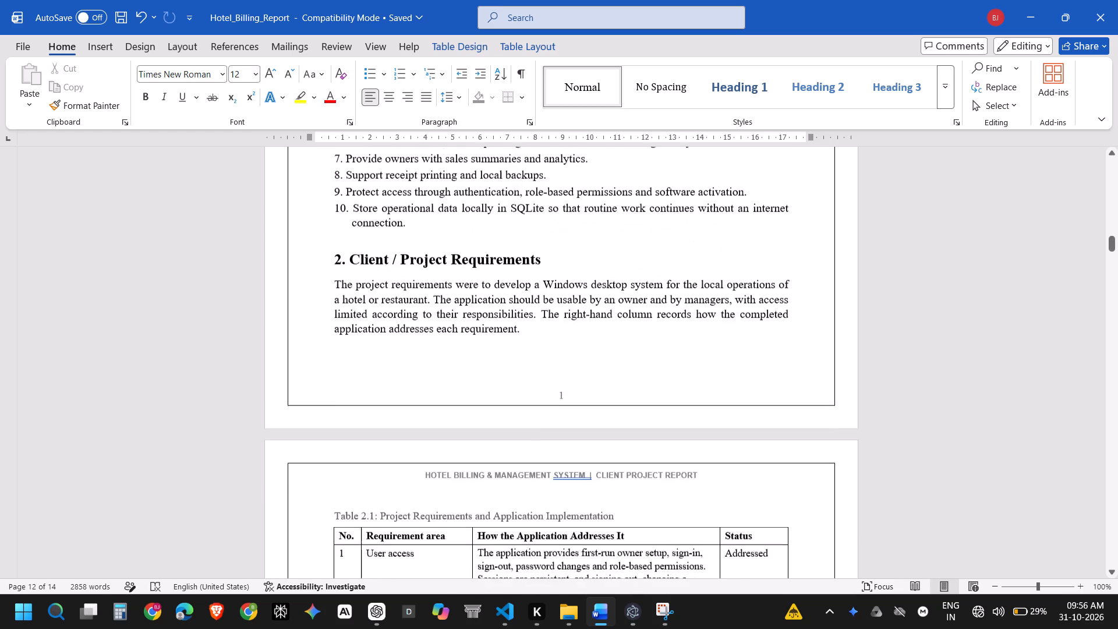
scroll(914, 341, up, 3)
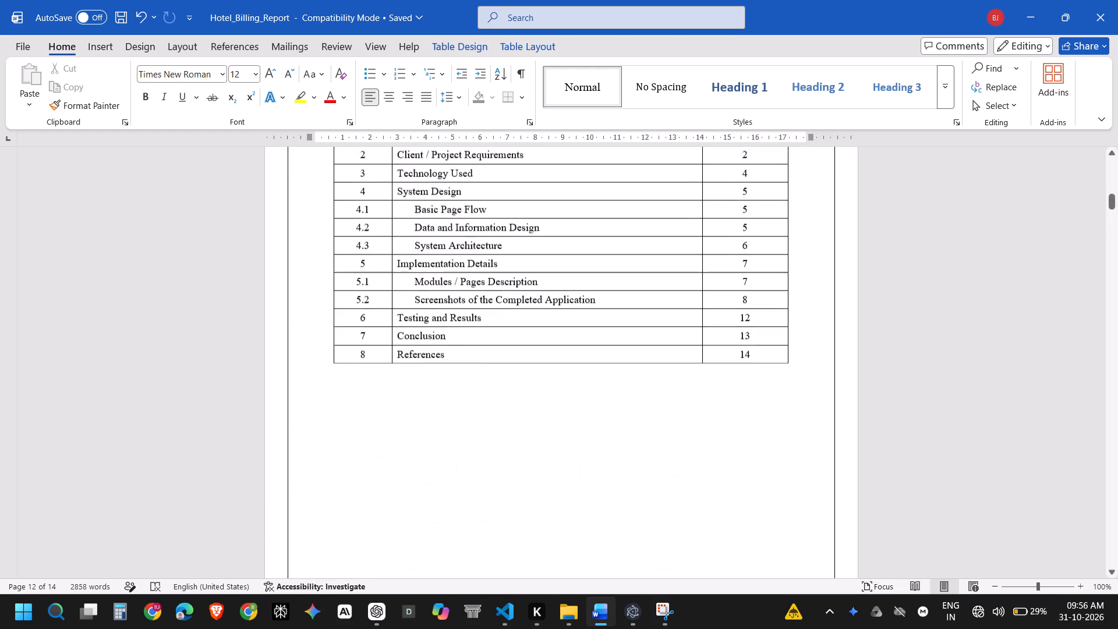
scroll(914, 341, up, 2)
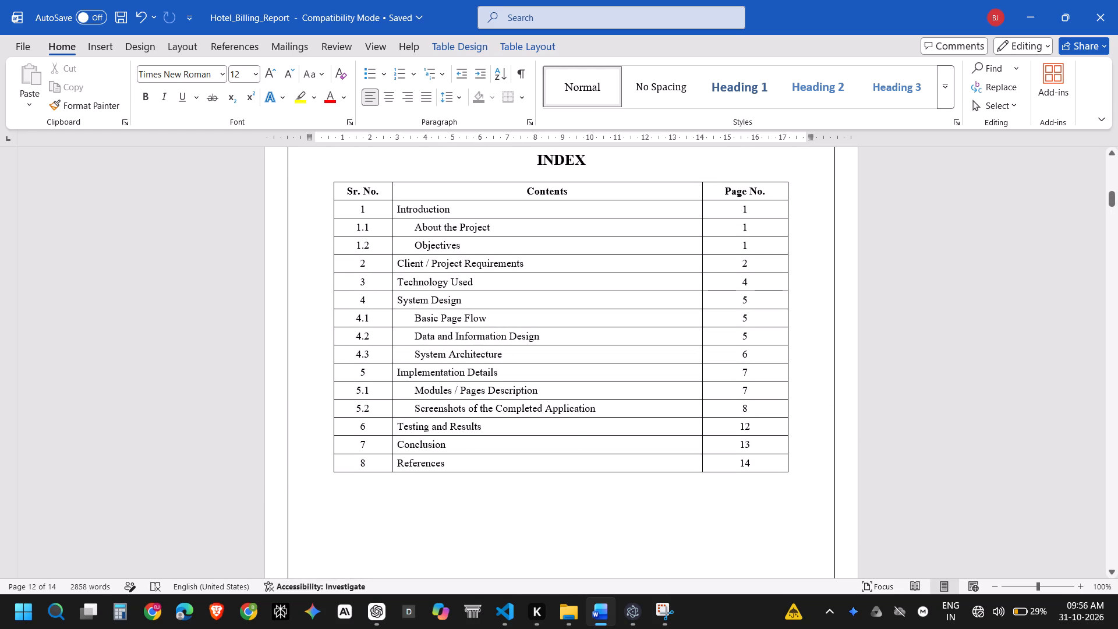
Check the page numbers of the System Design and 4.3 System Architecture sections against the INDEX.
scroll(914, 341, down, 4)
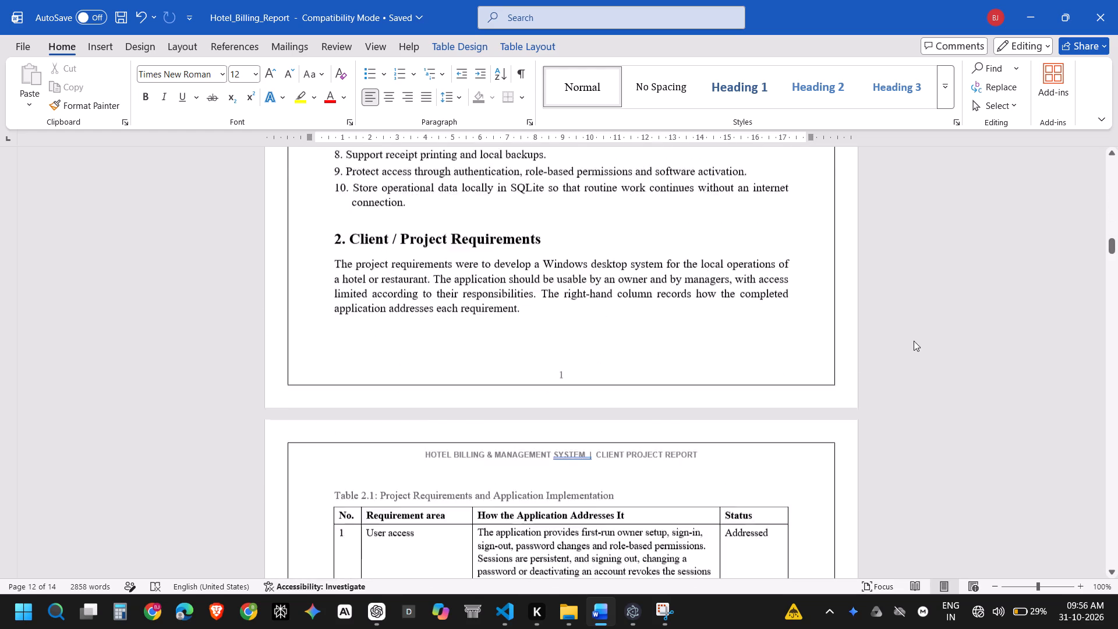
scroll(914, 341, down, 6)
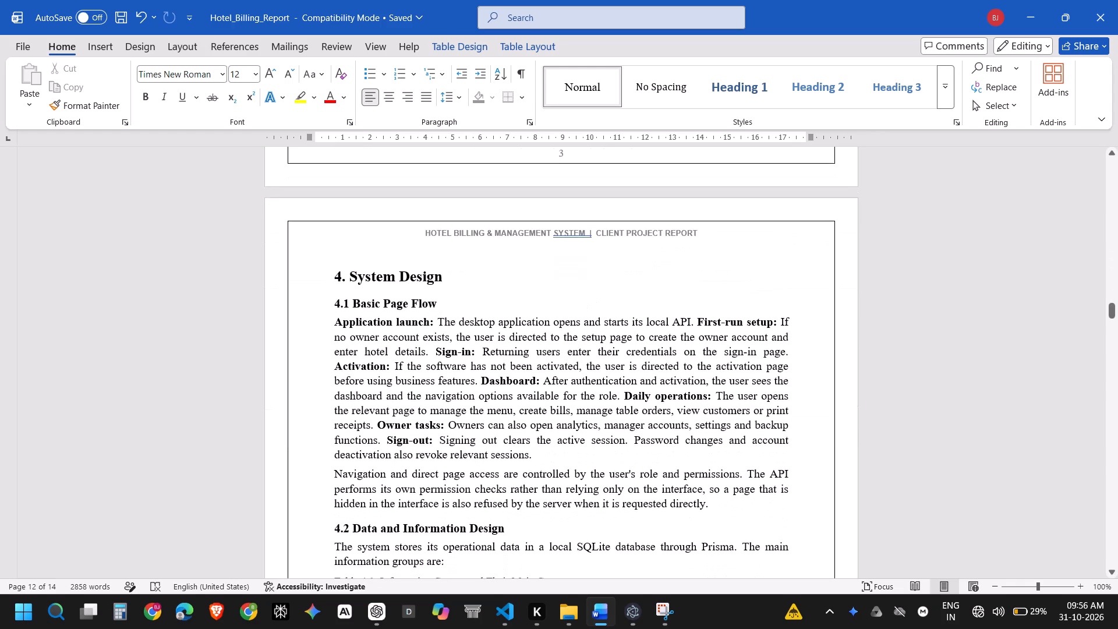
scroll(914, 341, up, 1)
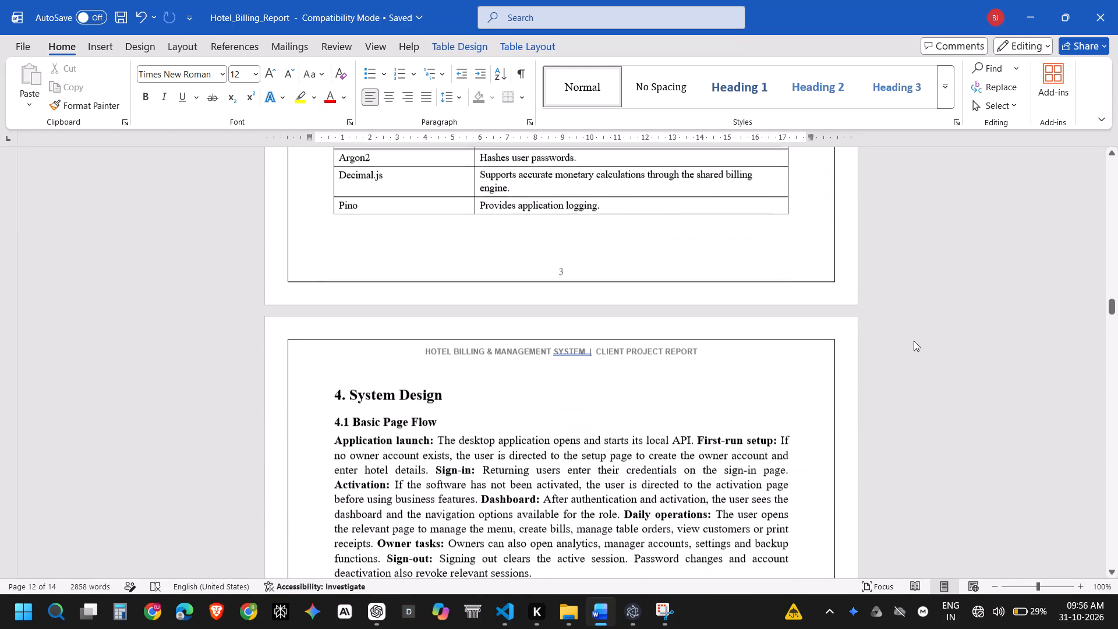
scroll(914, 341, down, 2)
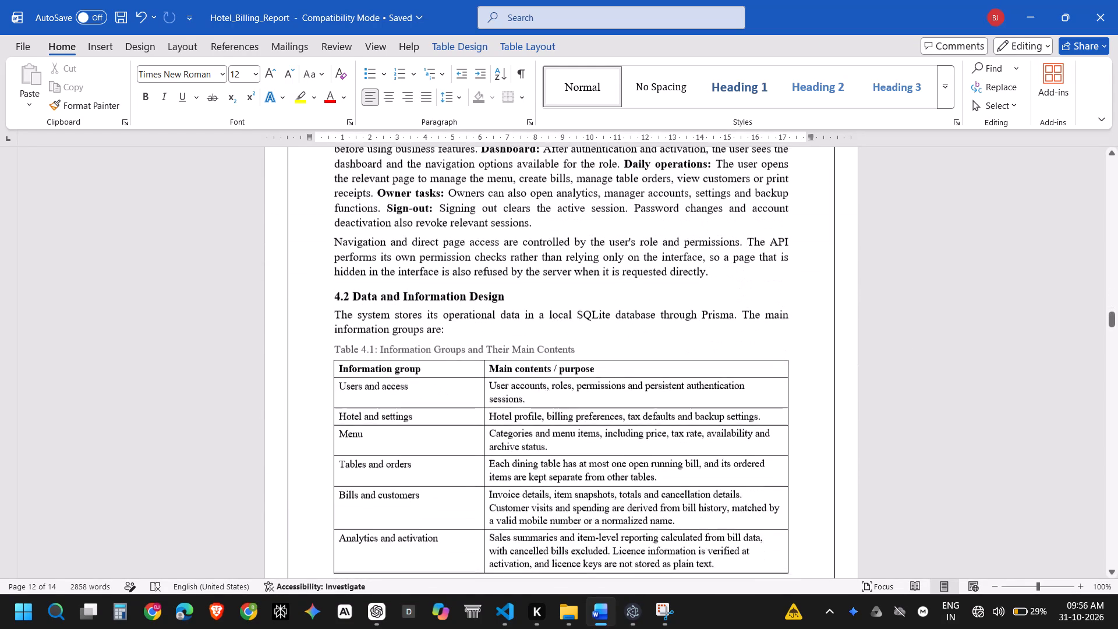
scroll(914, 341, down, 2)
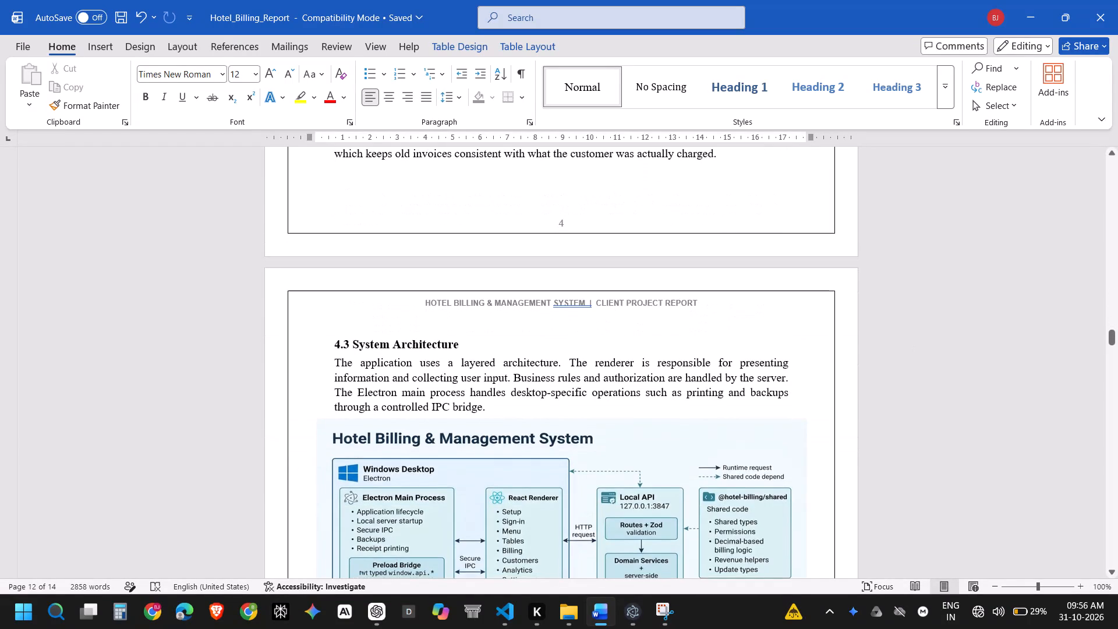
scroll(914, 341, up, 7)
scroll(914, 341, down, 2)
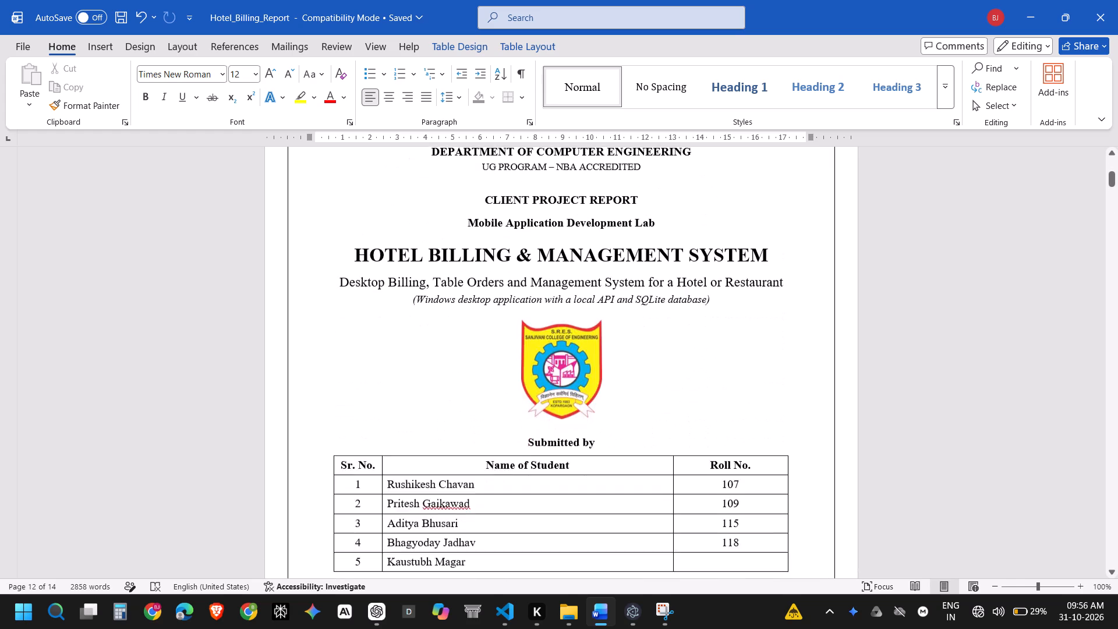
scroll(914, 341, down, 2)
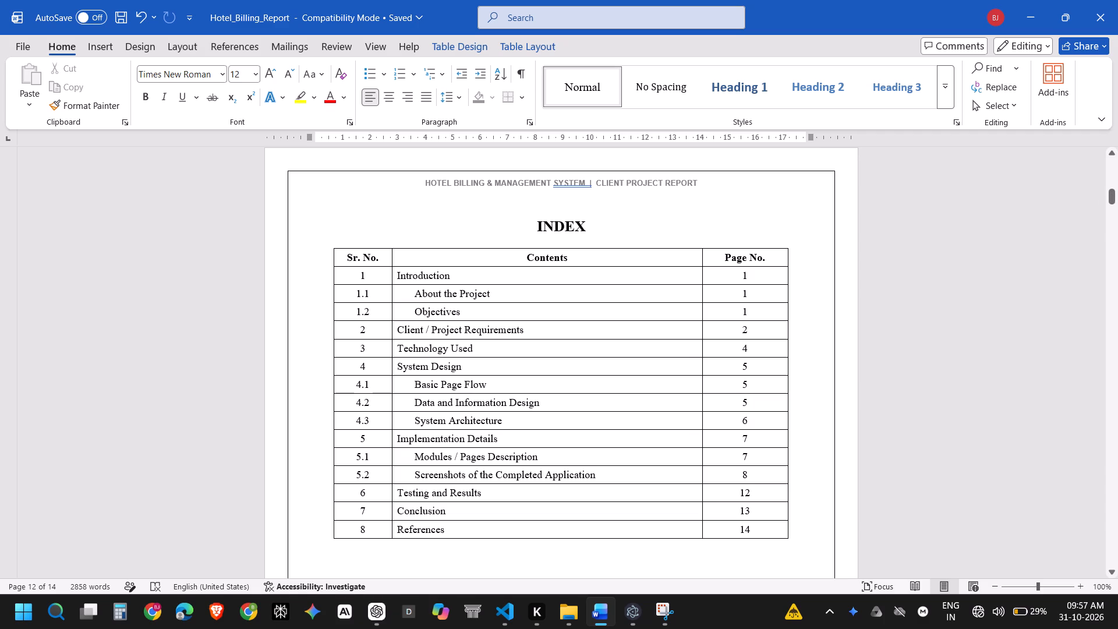
Check the pages of the Figure 5.2 screenshot, Conclusion and References sections against the INDEX page numbers.
click(788, 256)
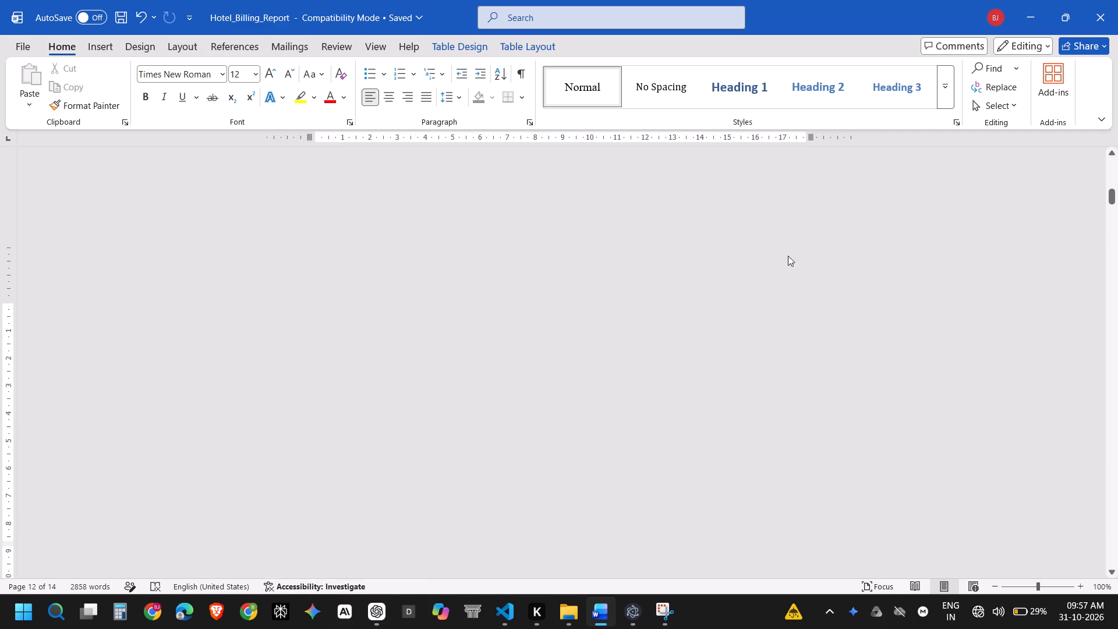
scroll(784, 256, up, 3)
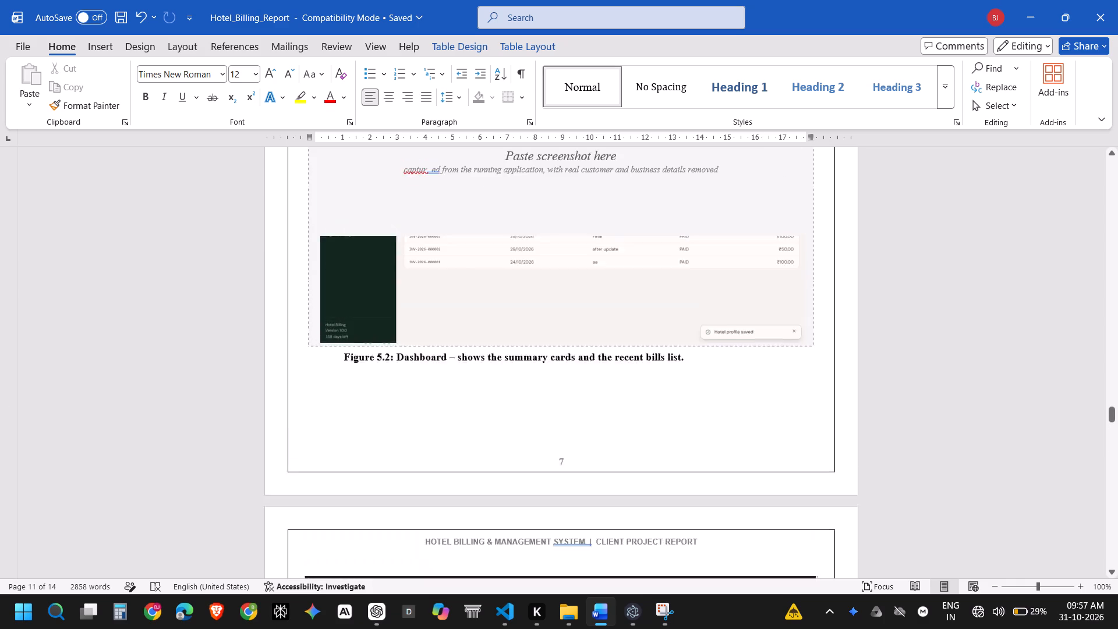
scroll(784, 256, up, 17)
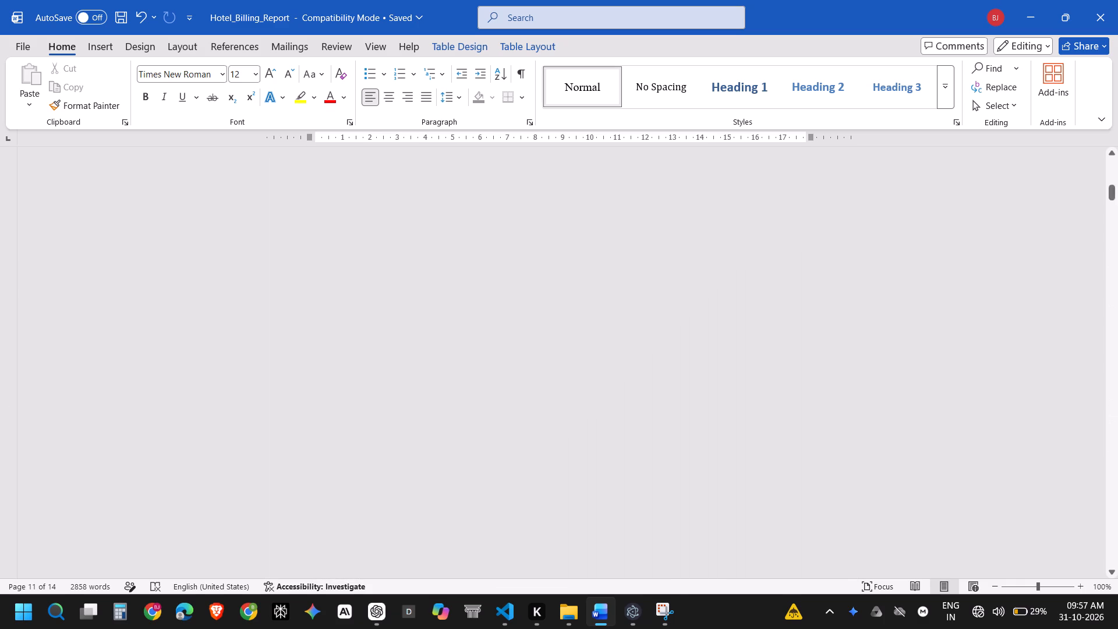
scroll(784, 256, up, 4)
scroll(784, 256, down, 2)
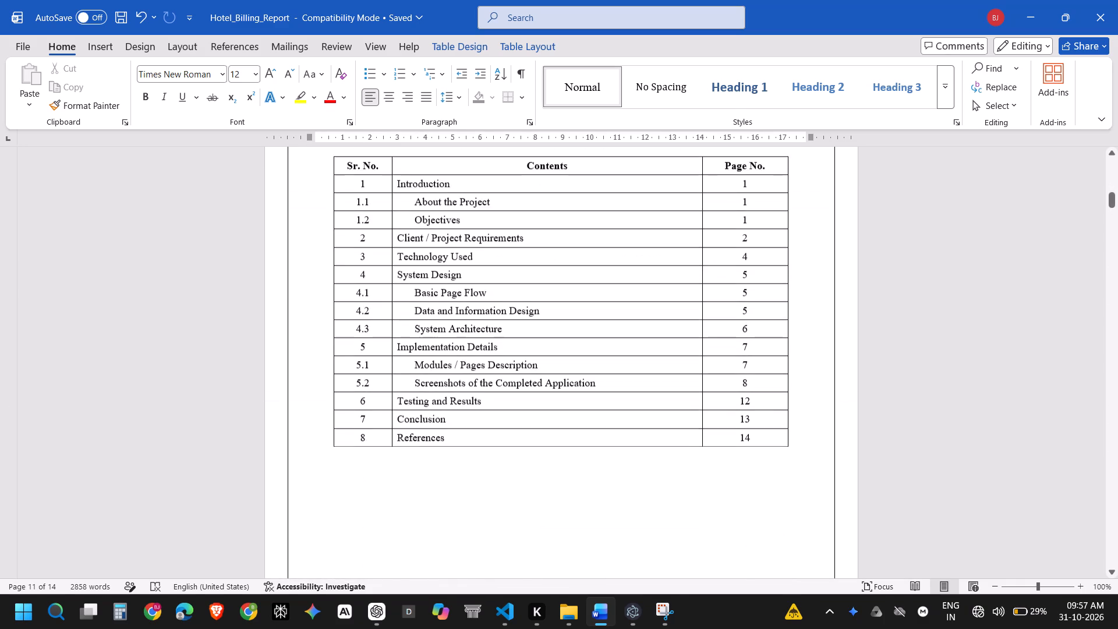
scroll(784, 256, down, 1)
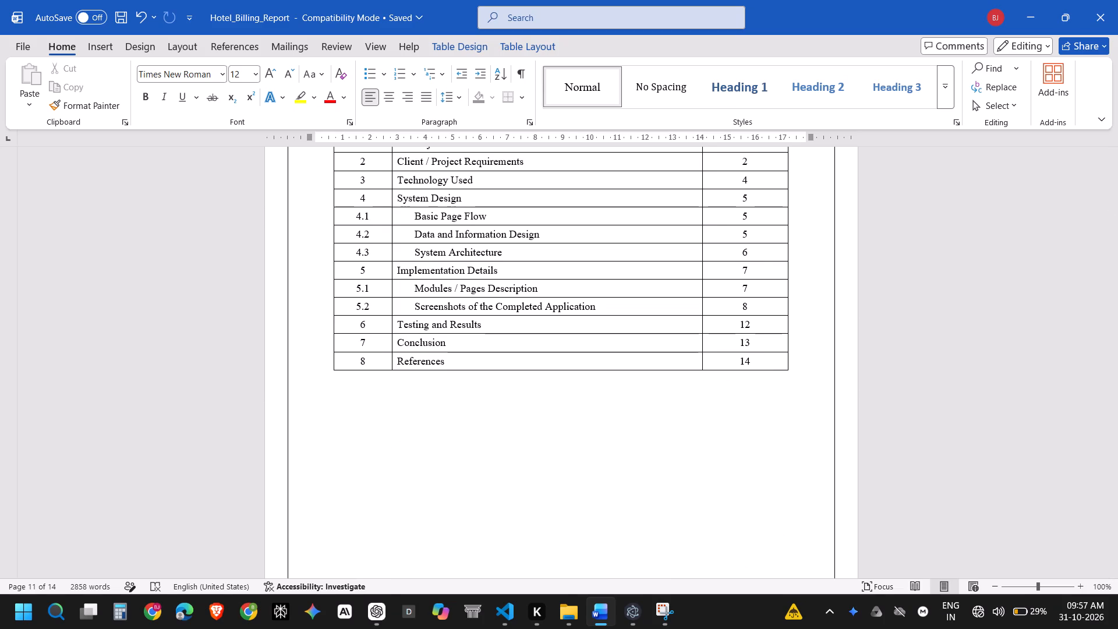
scroll(784, 256, down, 16)
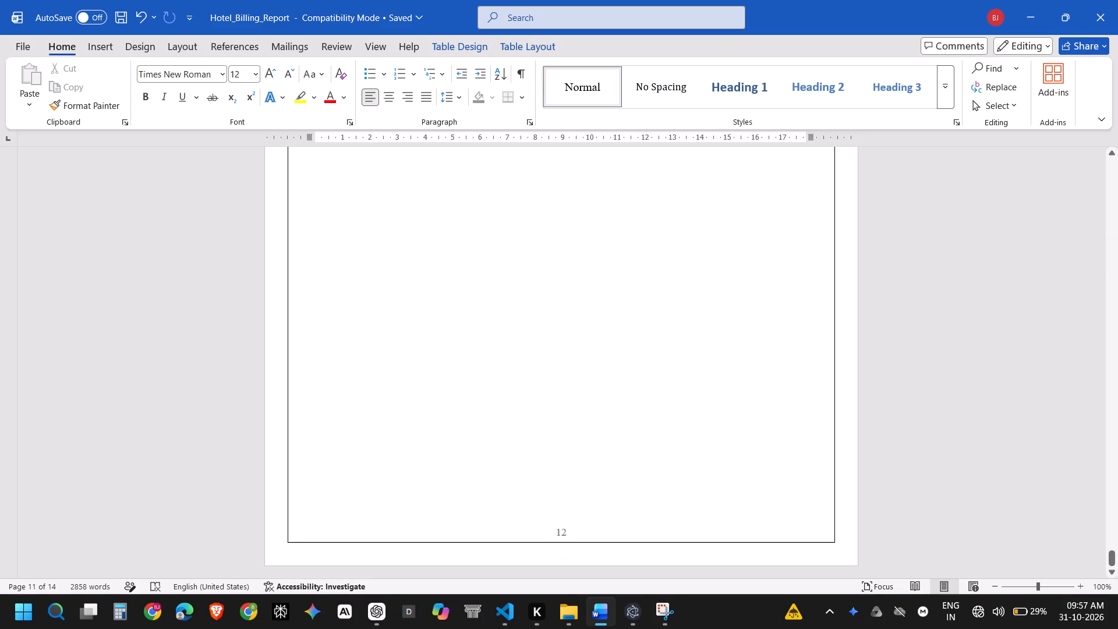
scroll(784, 256, down, 1)
scroll(784, 256, up, 3)
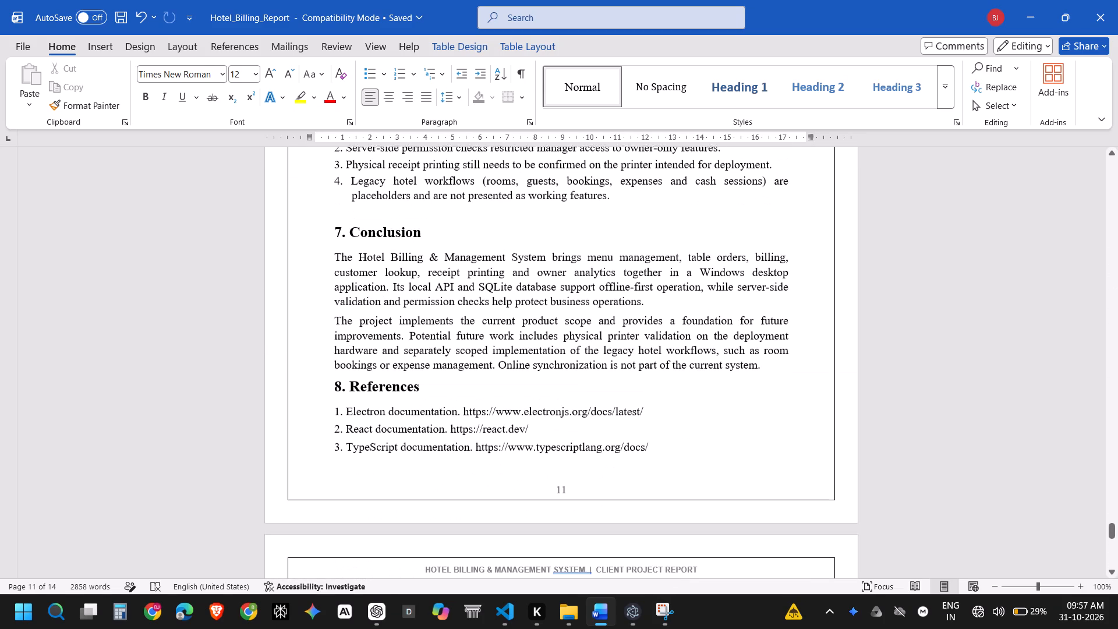
scroll(784, 256, up, 1)
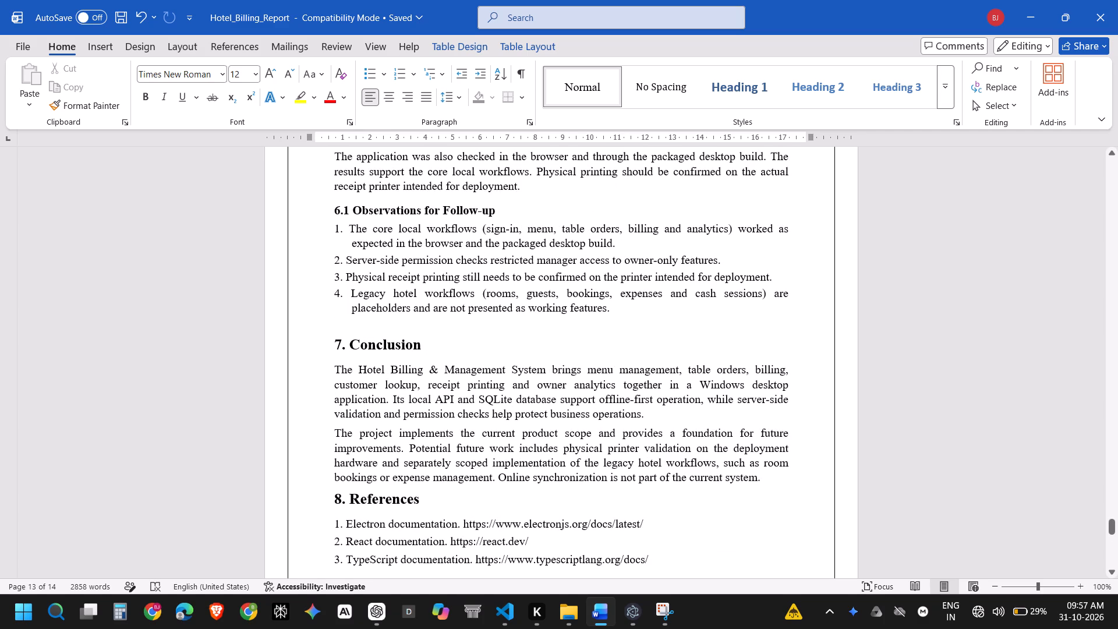
Insert four blank paragraphs after the Conclusion's final paragraph so that 8. References starts on a new page.
click(770, 476)
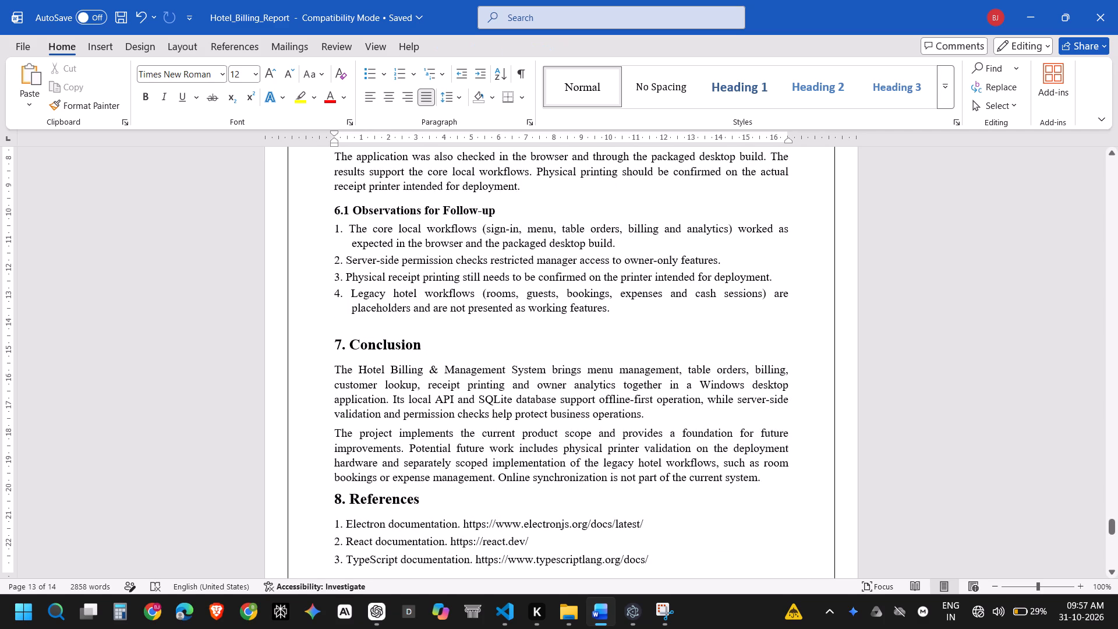
key(Return)
key(Return)
key(Return)
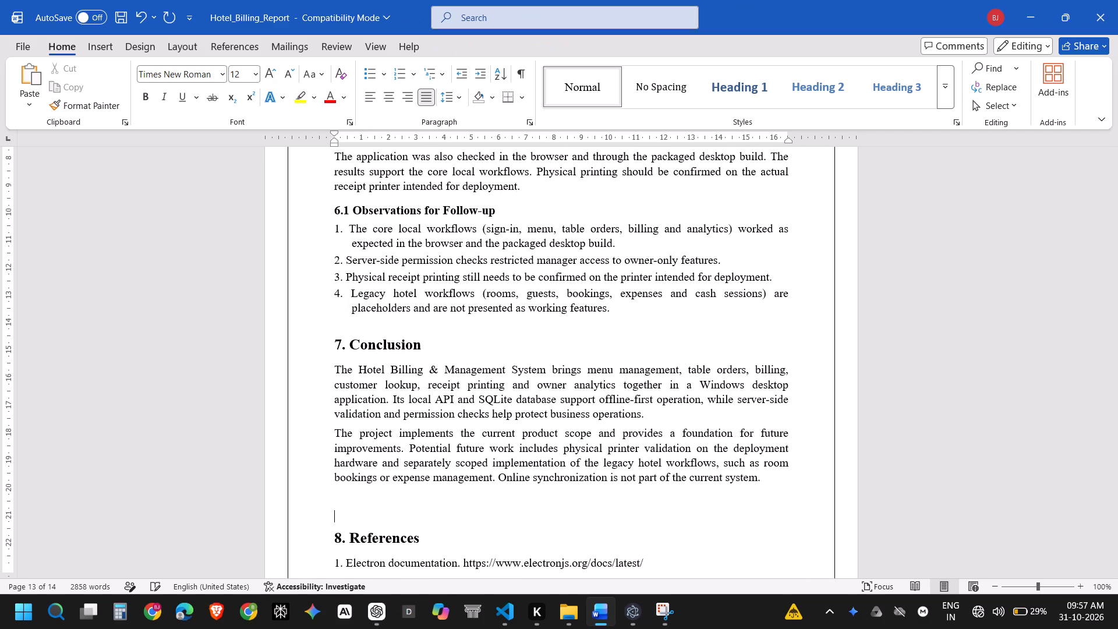
key(Return)
scroll(770, 476, down, 3)
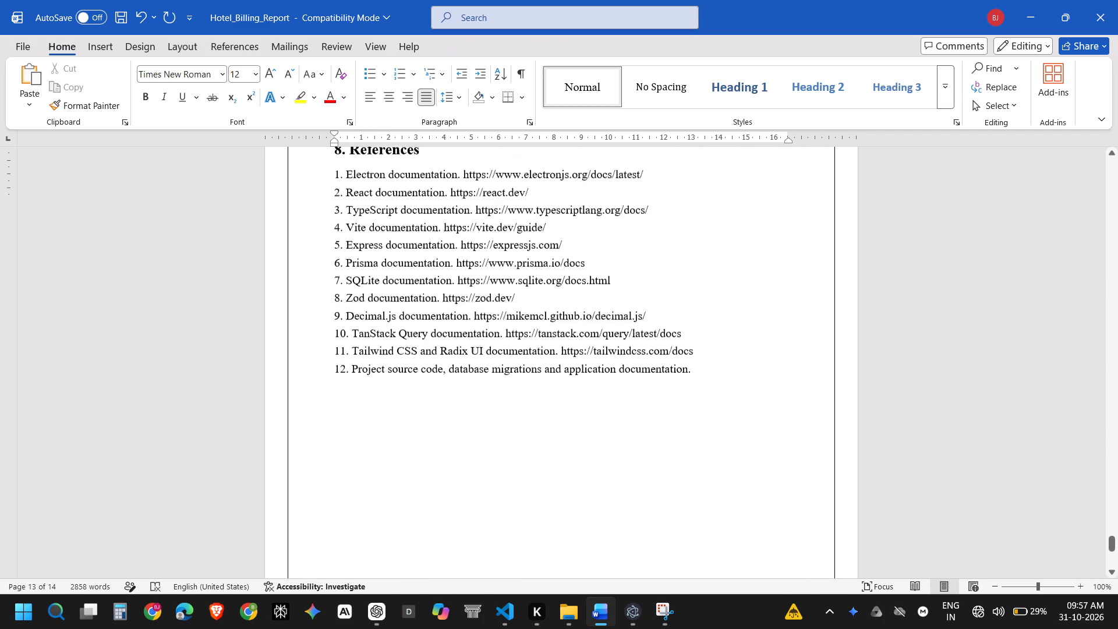
scroll(770, 476, up, 1)
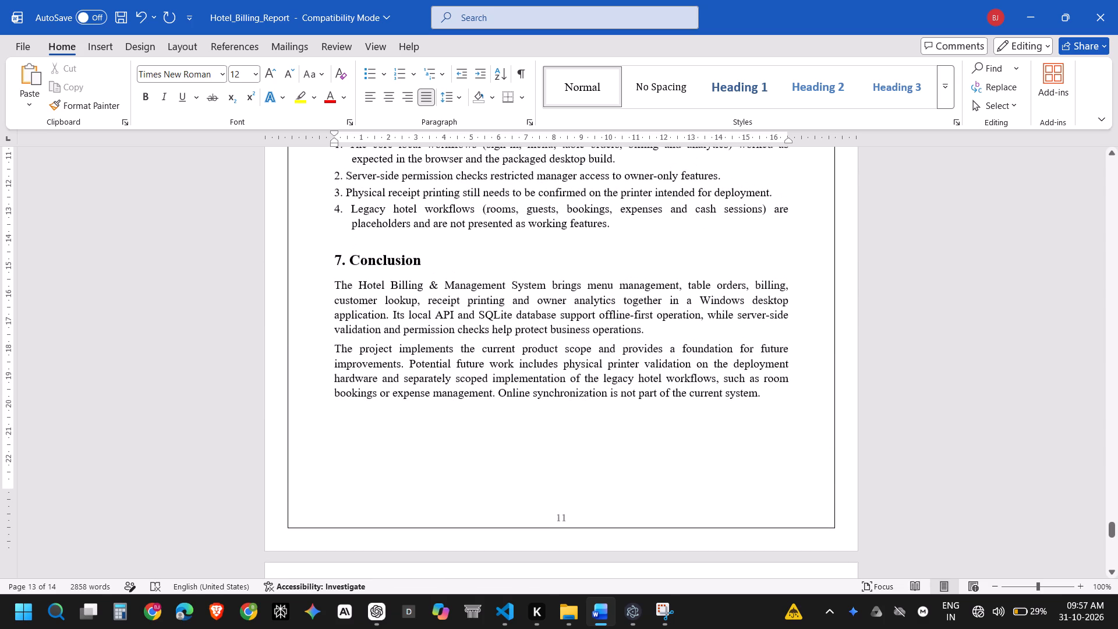
scroll(770, 476, down, 1)
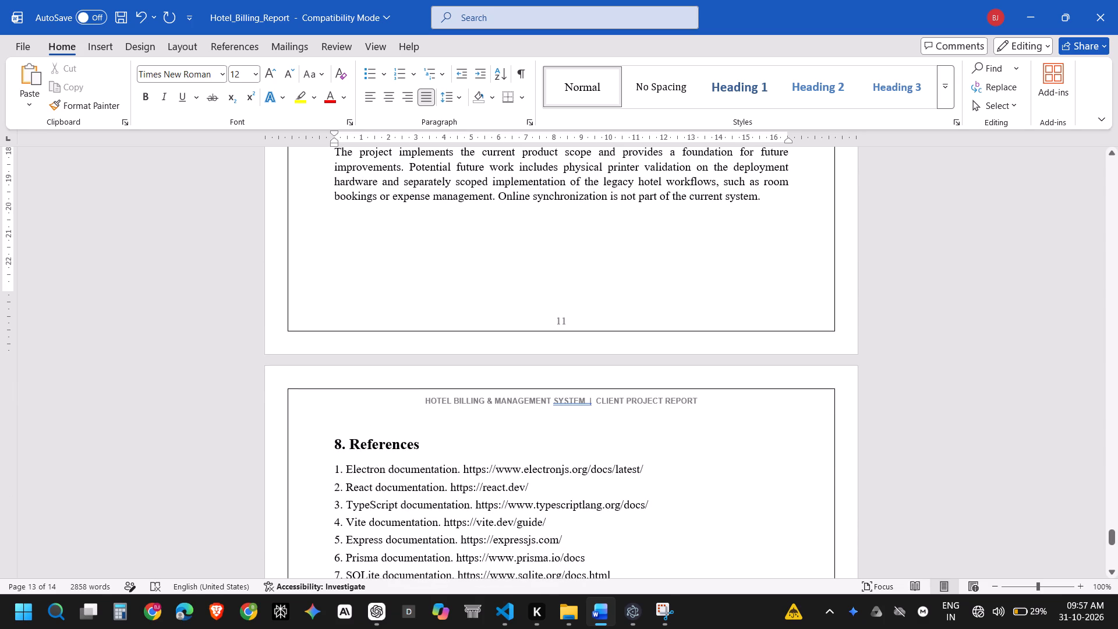
scroll(770, 476, up, 1)
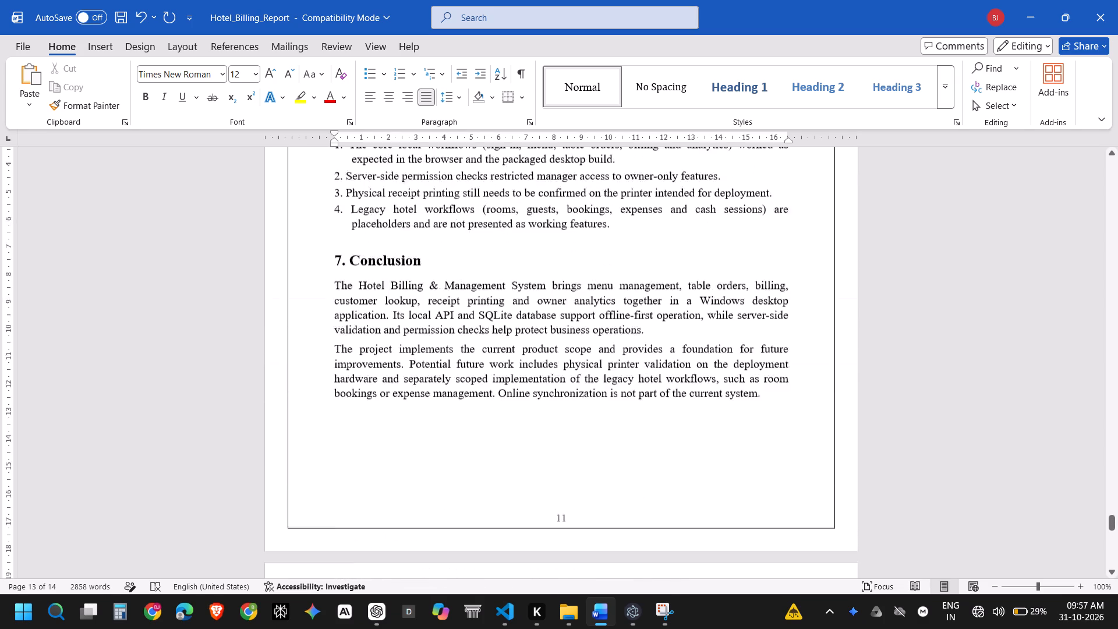
Save the Hotel_Billing_Report document.
scroll(770, 476, up, 3)
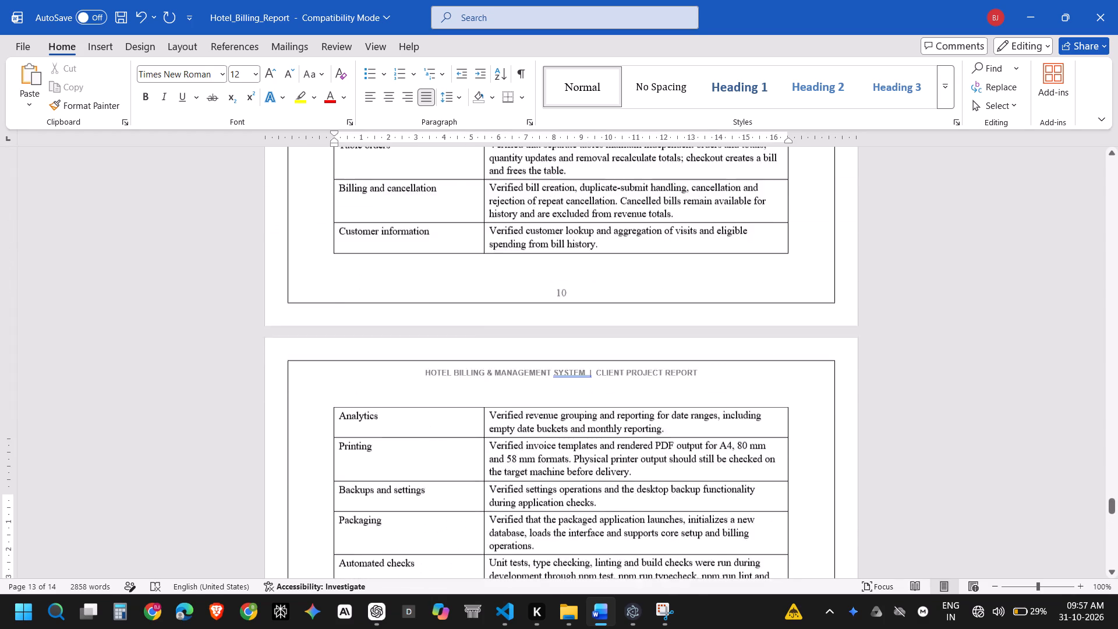
scroll(770, 476, up, 1)
key(ctrl+s)
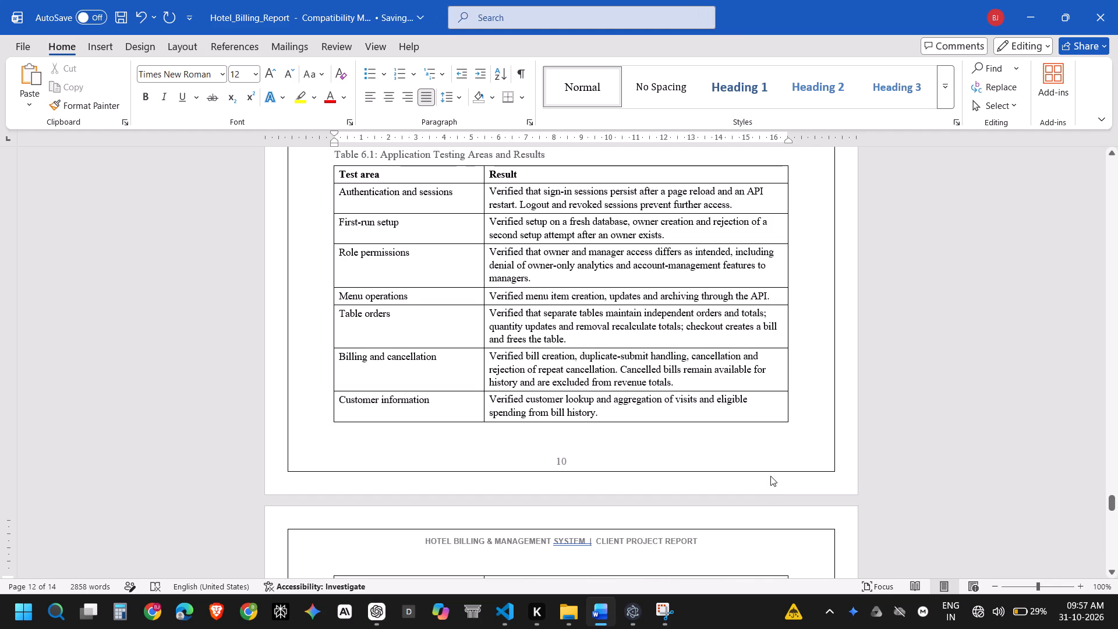
Set the page number of the References entry in the INDEX table to 12.
scroll(770, 476, down, 7)
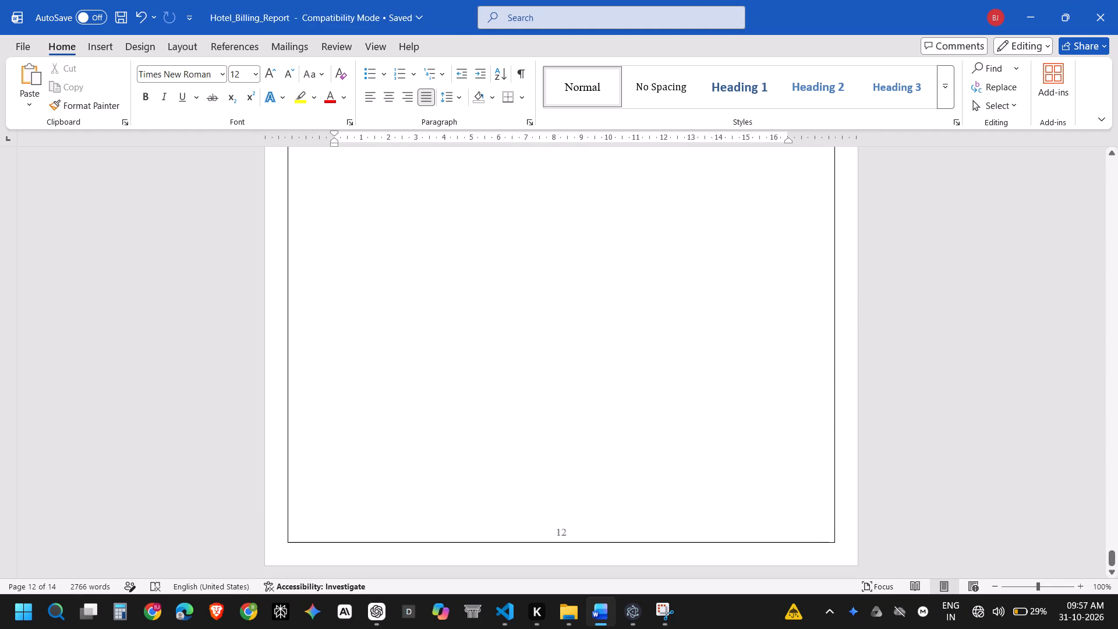
scroll(770, 476, up, 16)
scroll(770, 476, down, 1)
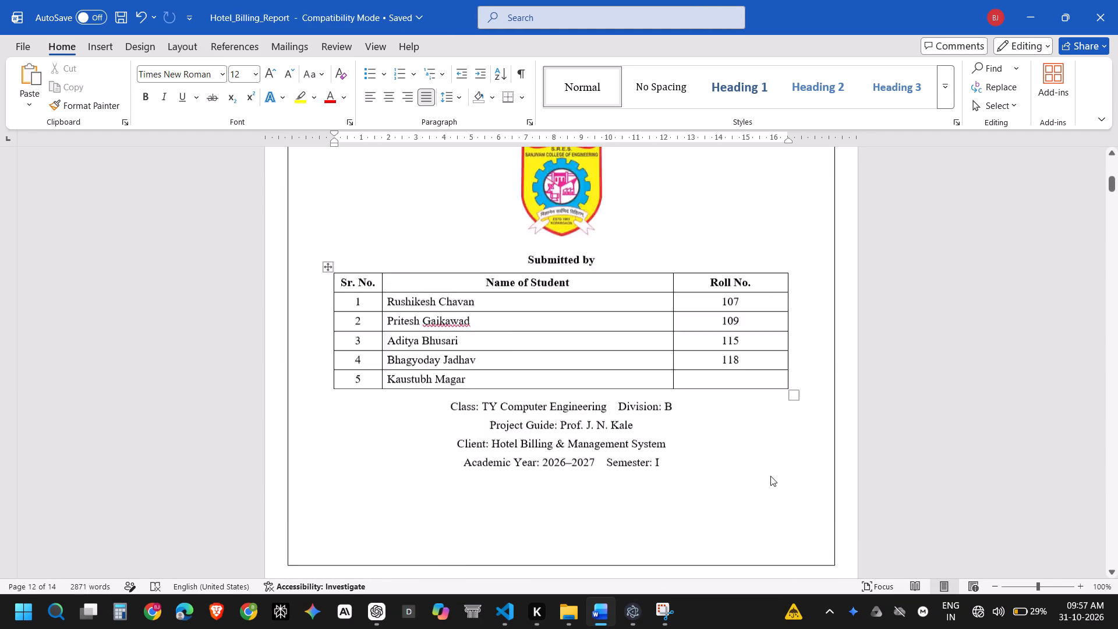
scroll(770, 476, down, 1)
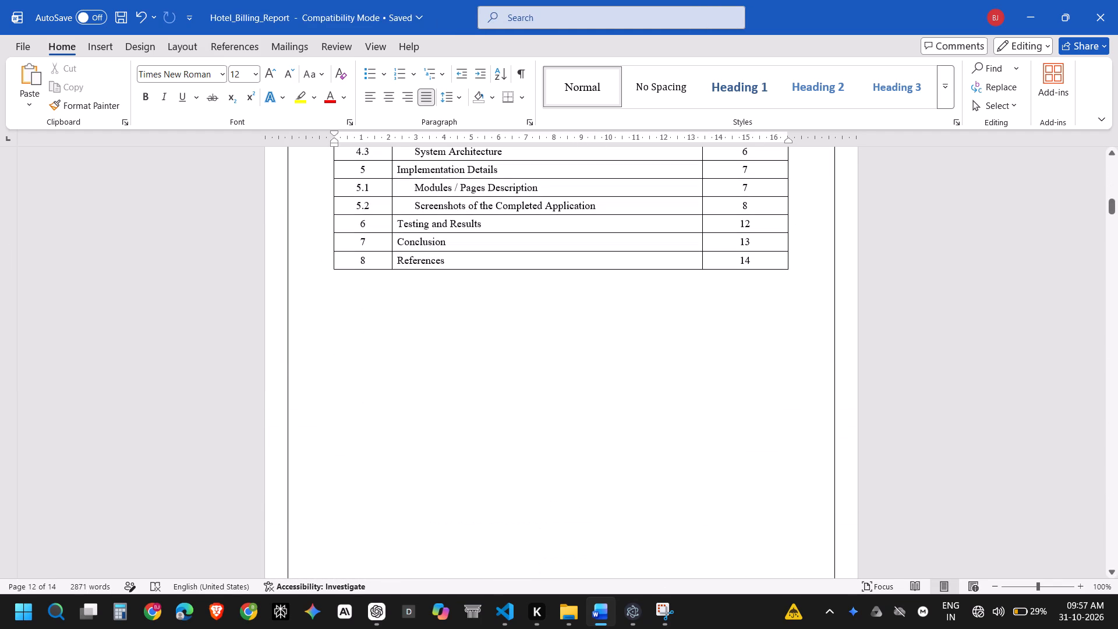
click(762, 259)
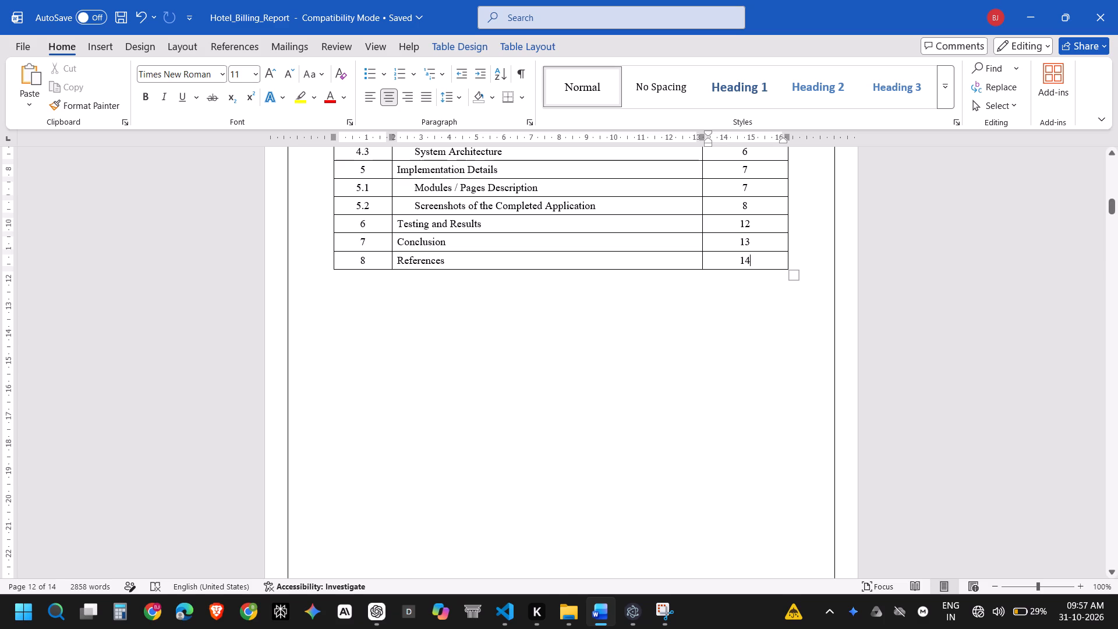
key(BackSpace)
key(2)
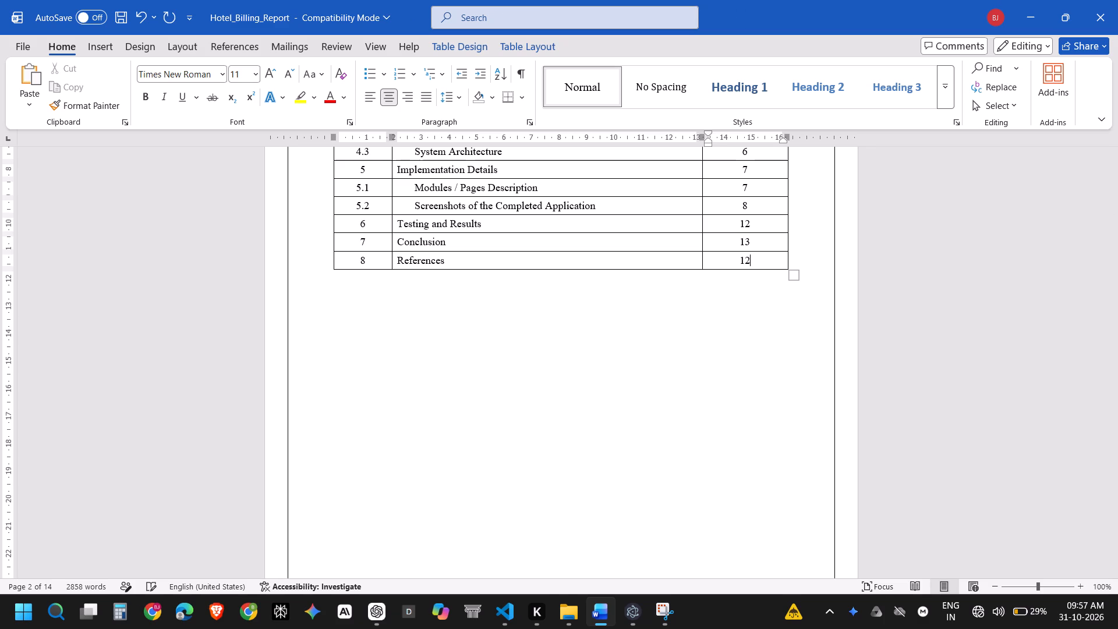
Check on which pages the Conclusion and References sections fall against the INDEX page numbers.
scroll(762, 259, down, 2)
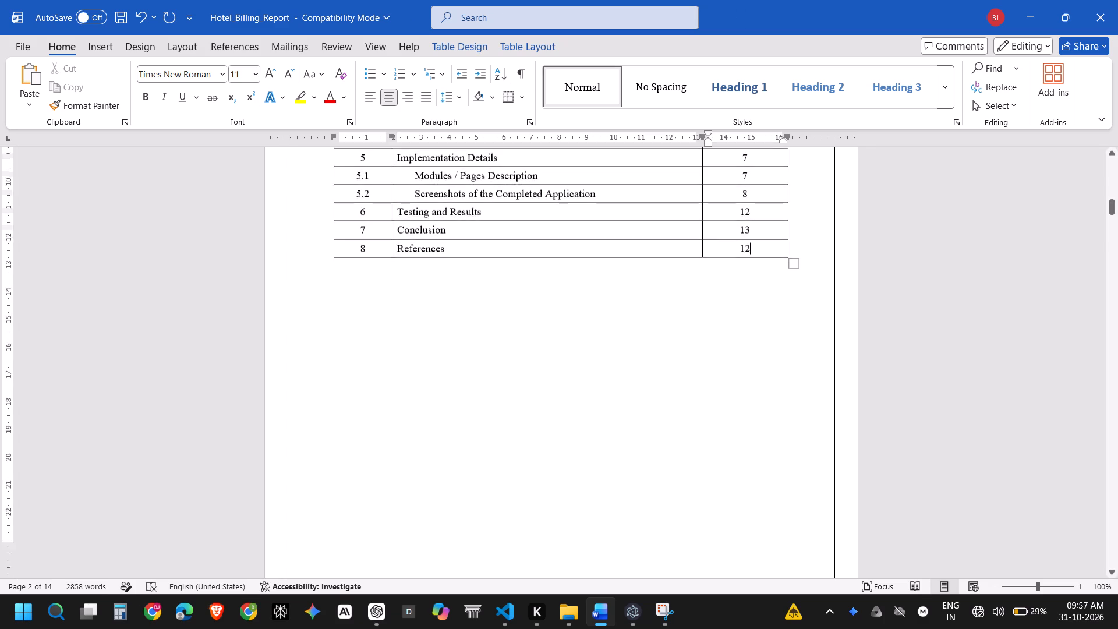
scroll(762, 259, down, 8)
scroll(762, 259, up, 1)
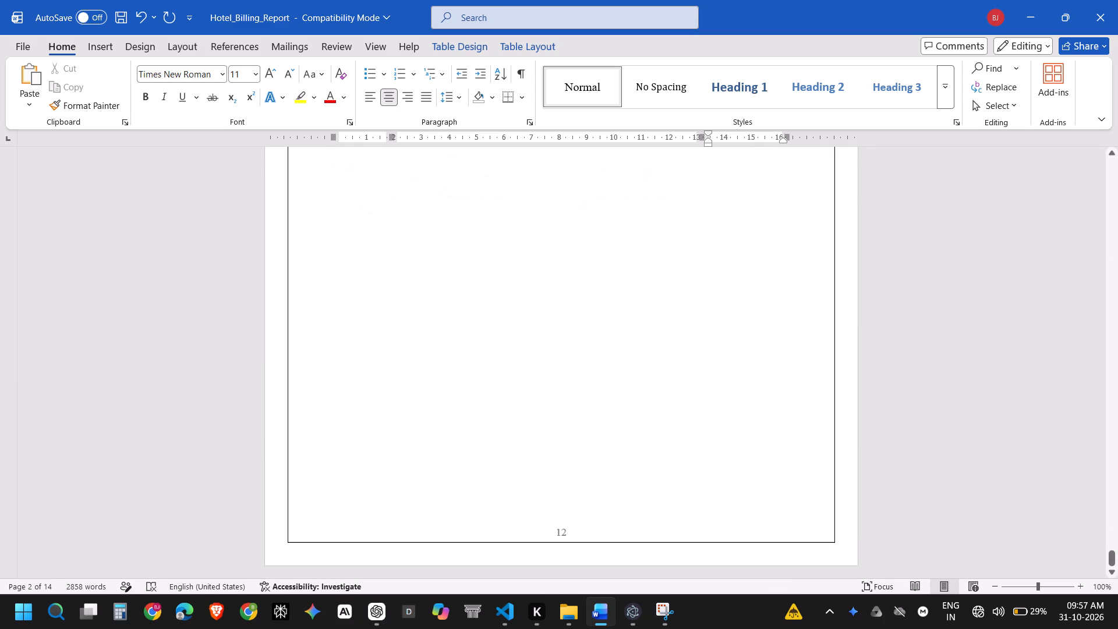
scroll(762, 259, up, 1)
scroll(762, 259, down, 1)
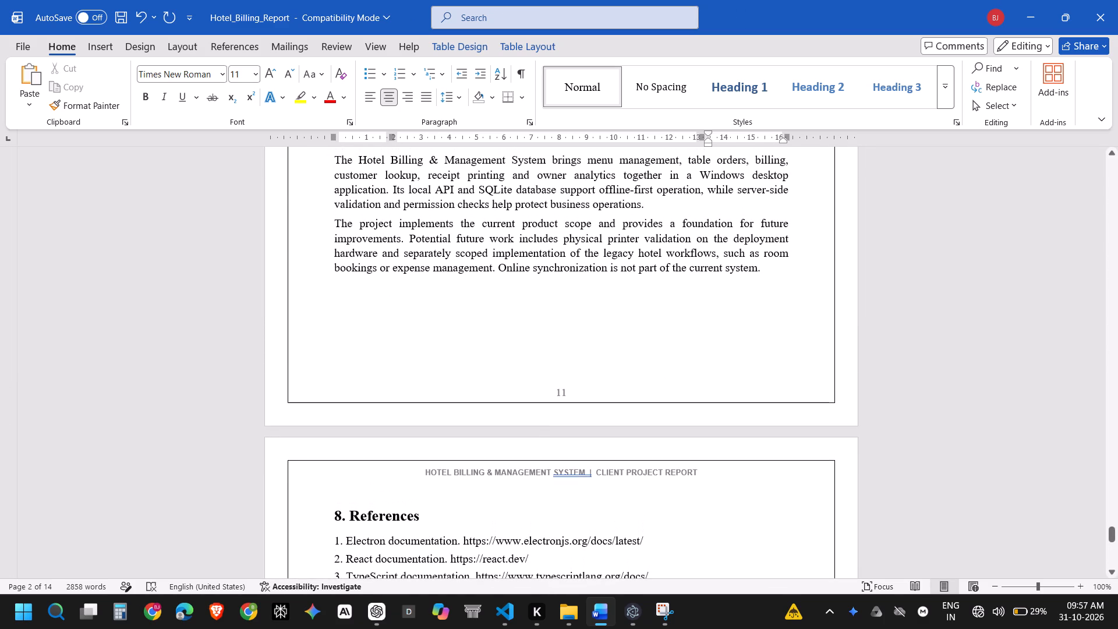
scroll(762, 259, down, 4)
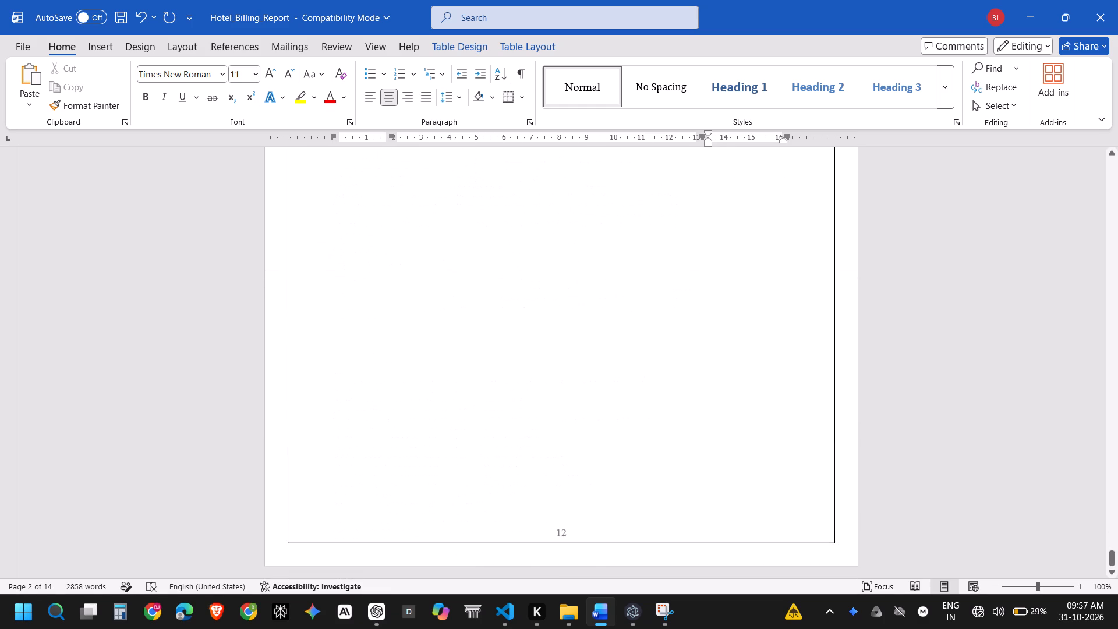
scroll(762, 259, down, 1)
scroll(762, 259, up, 2)
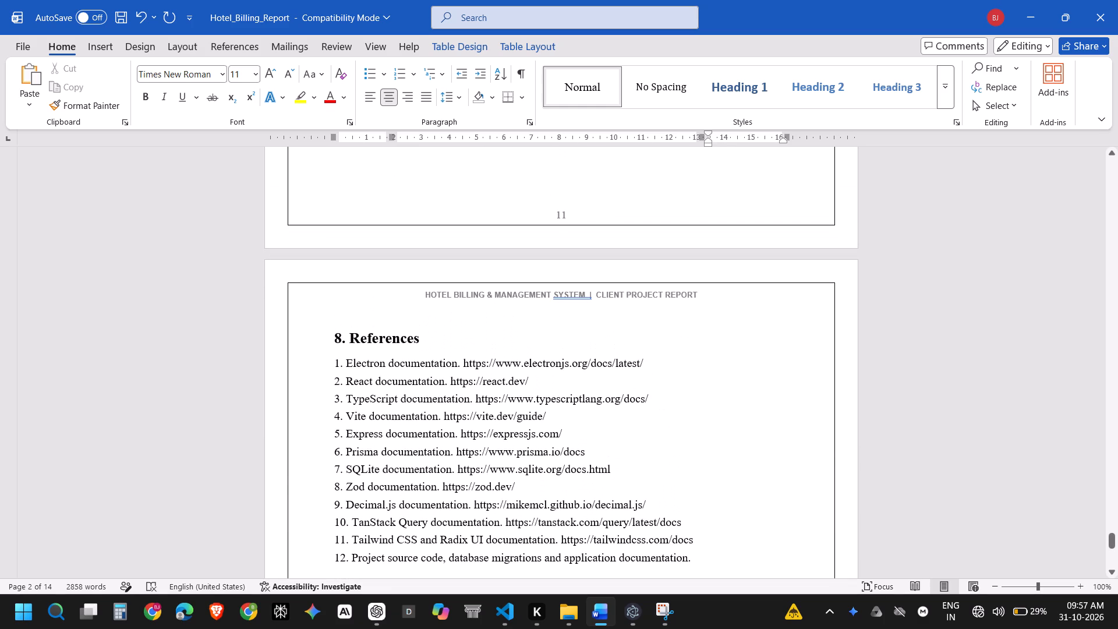
scroll(762, 259, up, 1)
scroll(762, 259, up, 20)
scroll(762, 259, up, 20)
scroll(762, 259, up, 13)
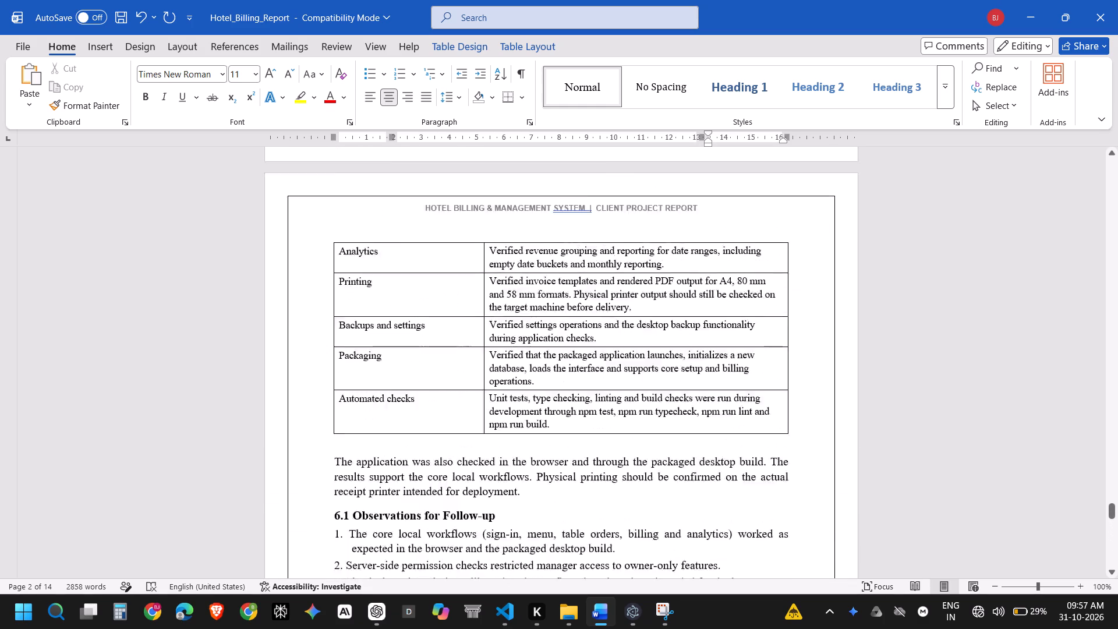
Set the page number of the Conclusion entry in the INDEX table to 11.
scroll(762, 259, up, 20)
scroll(762, 259, up, 20)
scroll(762, 259, up, 11)
scroll(762, 259, down, 2)
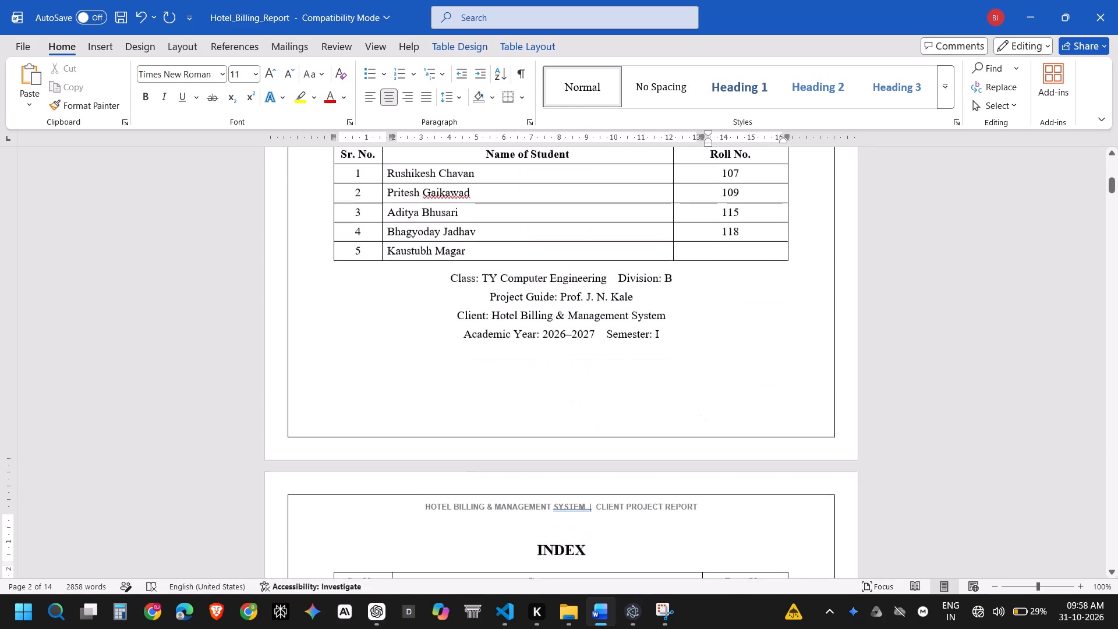
scroll(762, 259, down, 2)
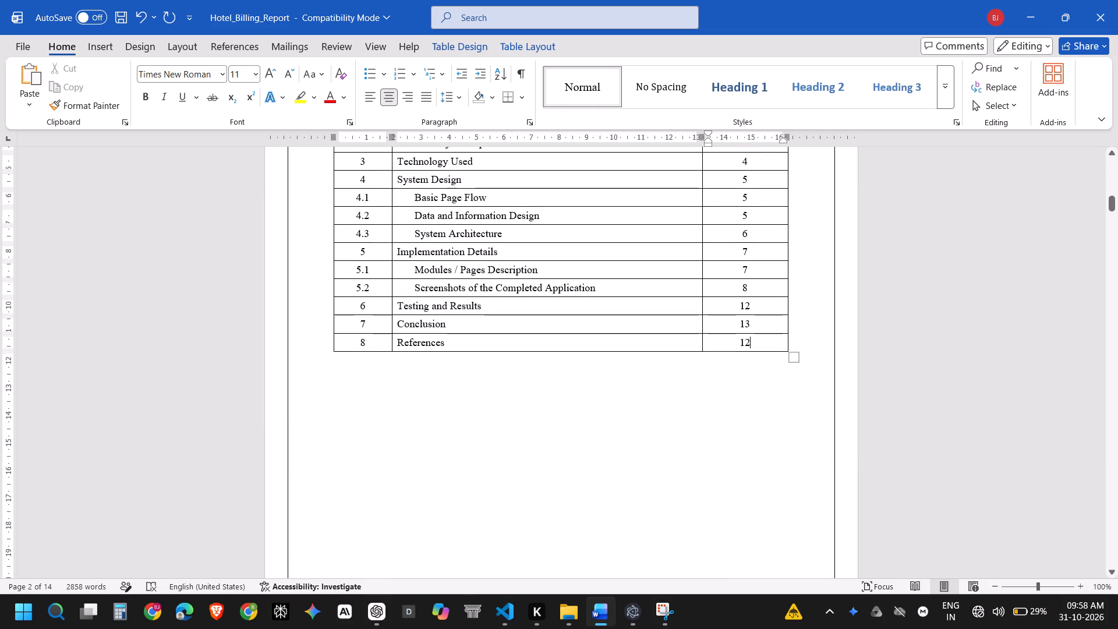
click(767, 328)
key(BackSpace)
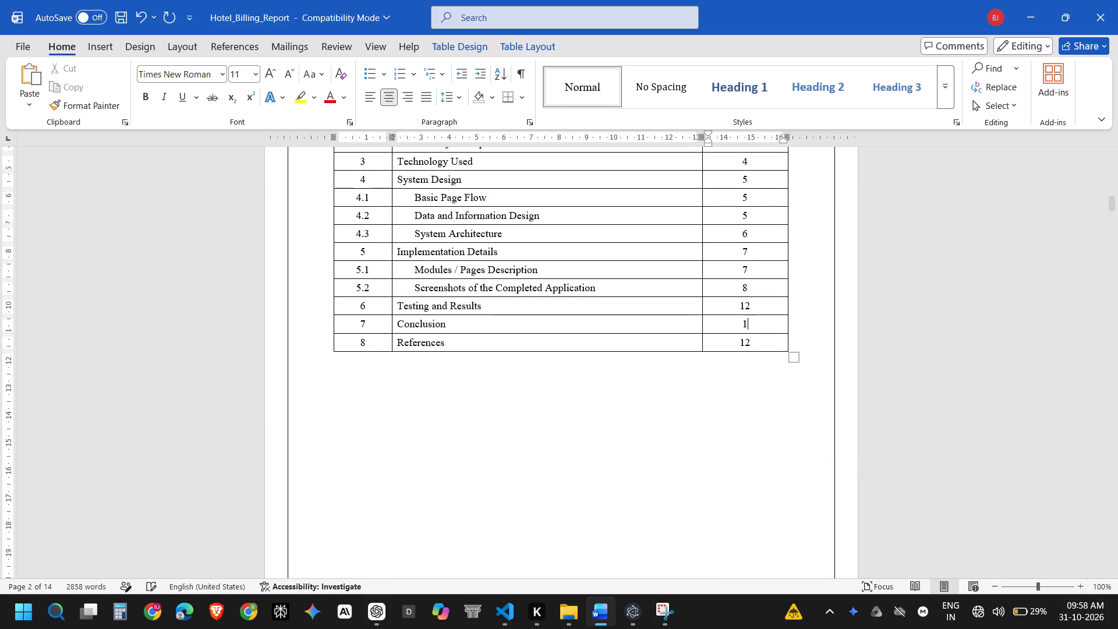
text(11)
key(BackSpace)
Locate the 6. Testing and Results section and set its page number in the INDEX table to 10.
scroll(767, 328, down, 8)
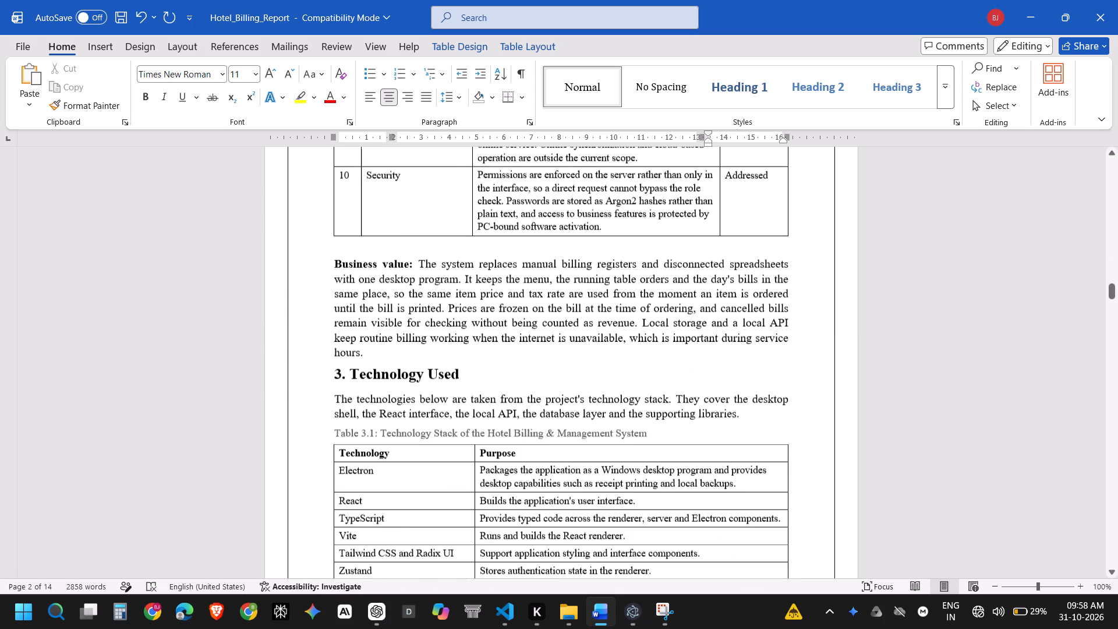
scroll(767, 328, down, 6)
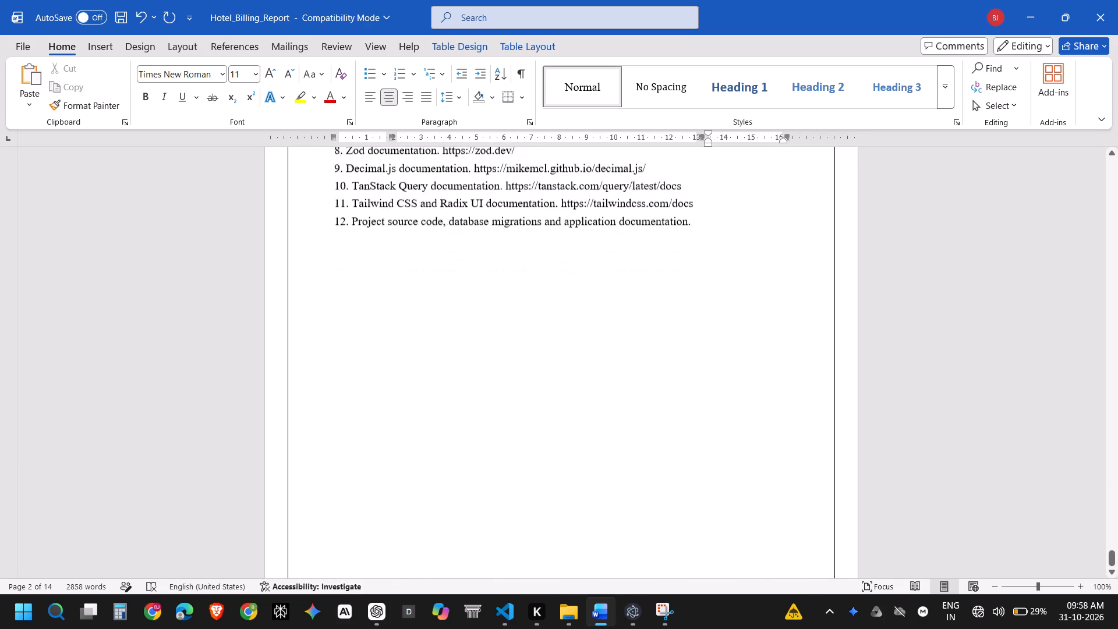
scroll(767, 328, up, 5)
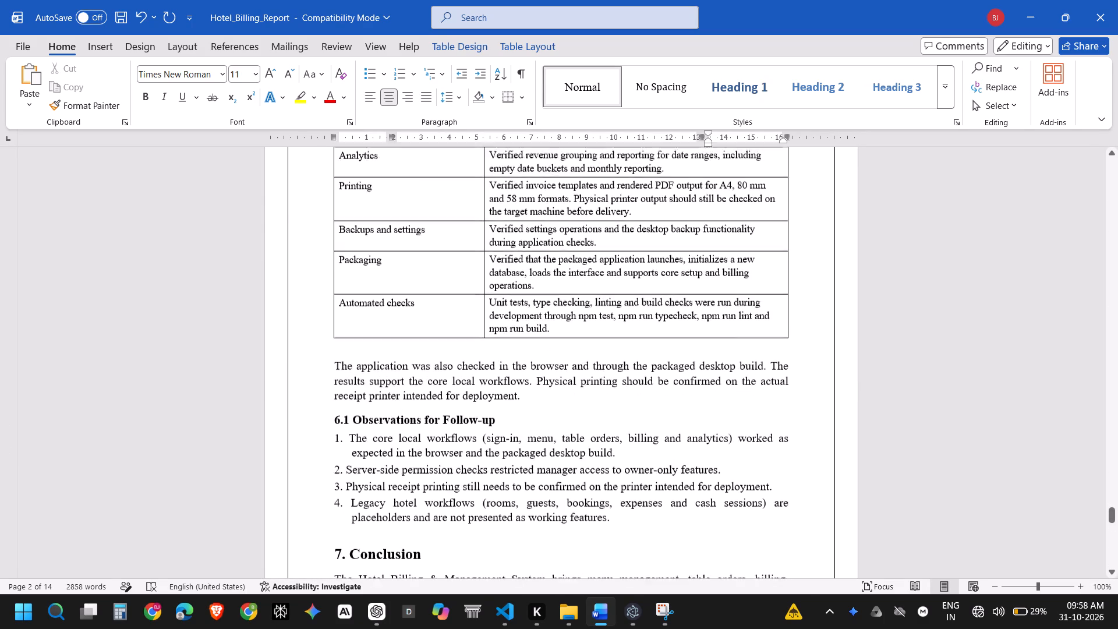
scroll(767, 328, up, 2)
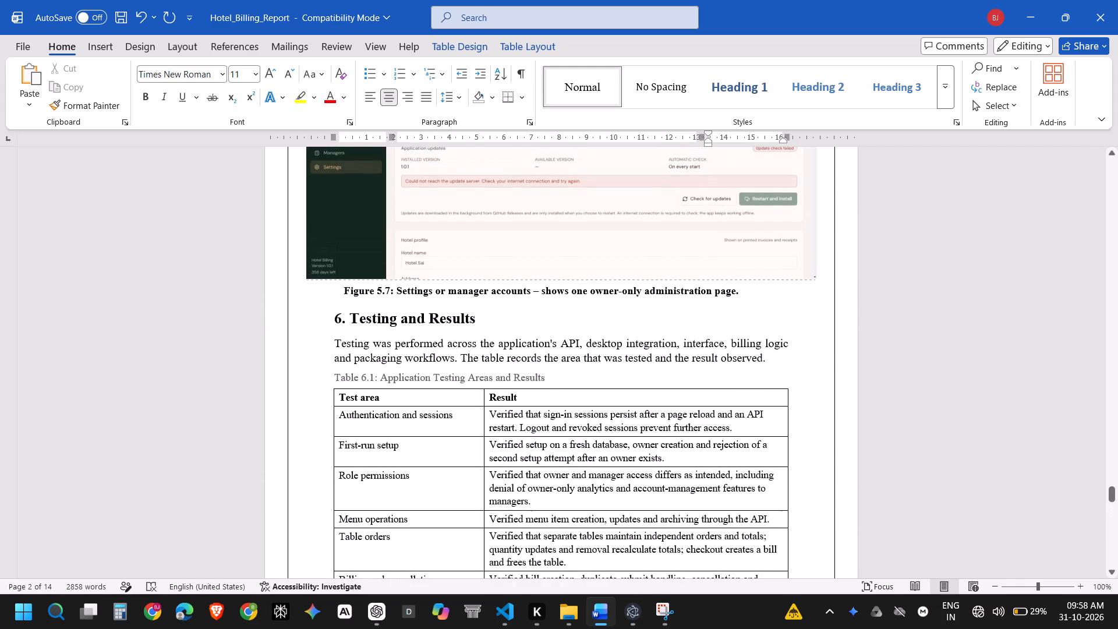
scroll(767, 328, down, 1)
scroll(767, 328, up, 12)
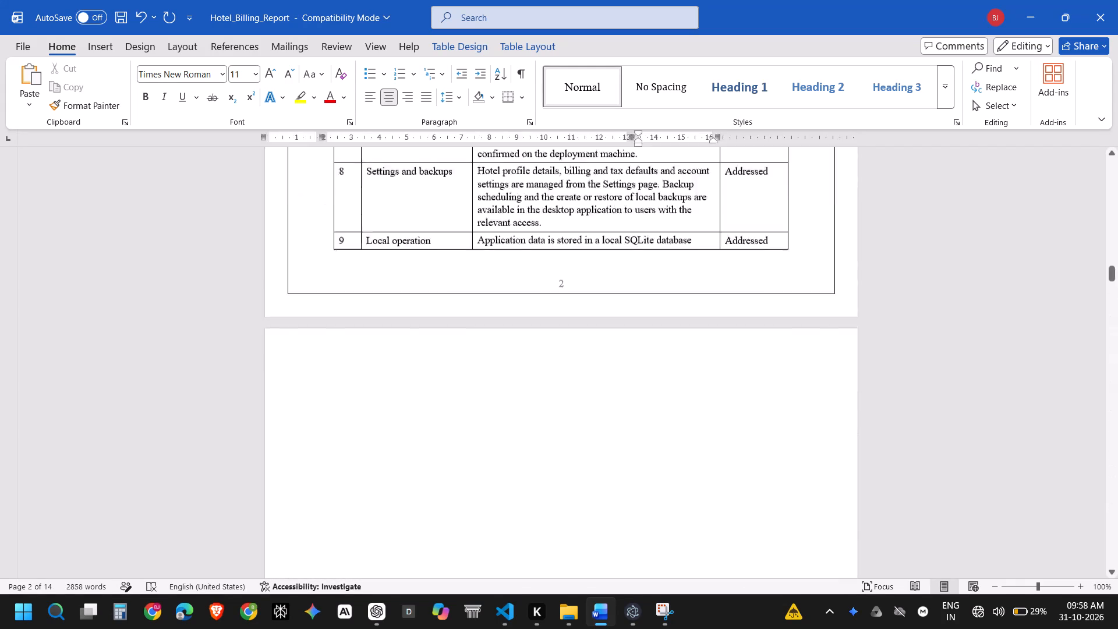
scroll(767, 328, down, 3)
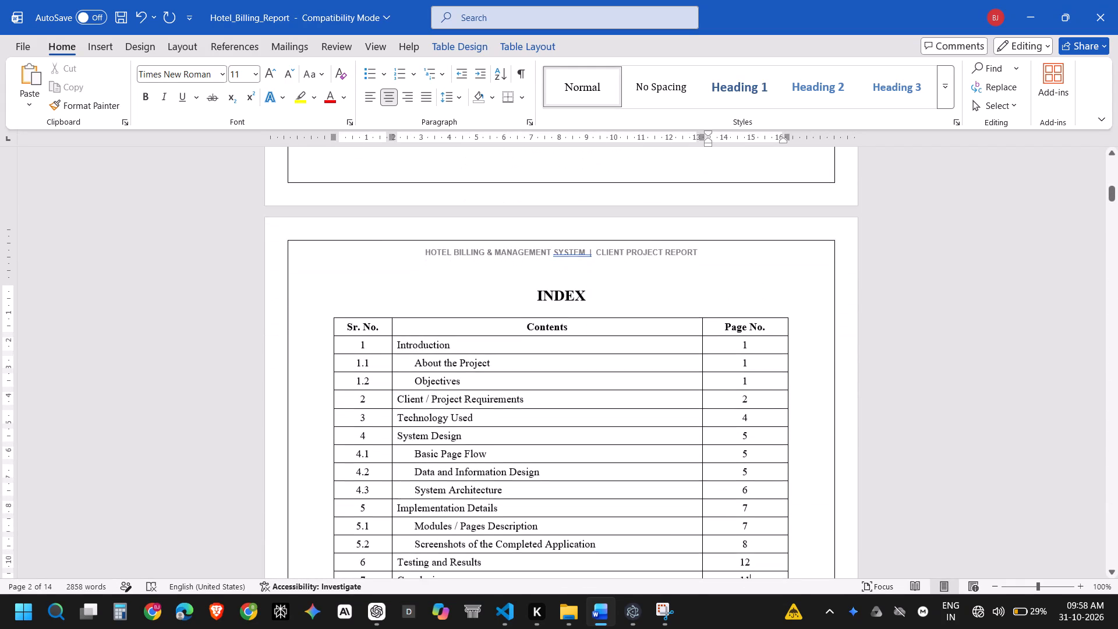
scroll(890, 386, down, 1)
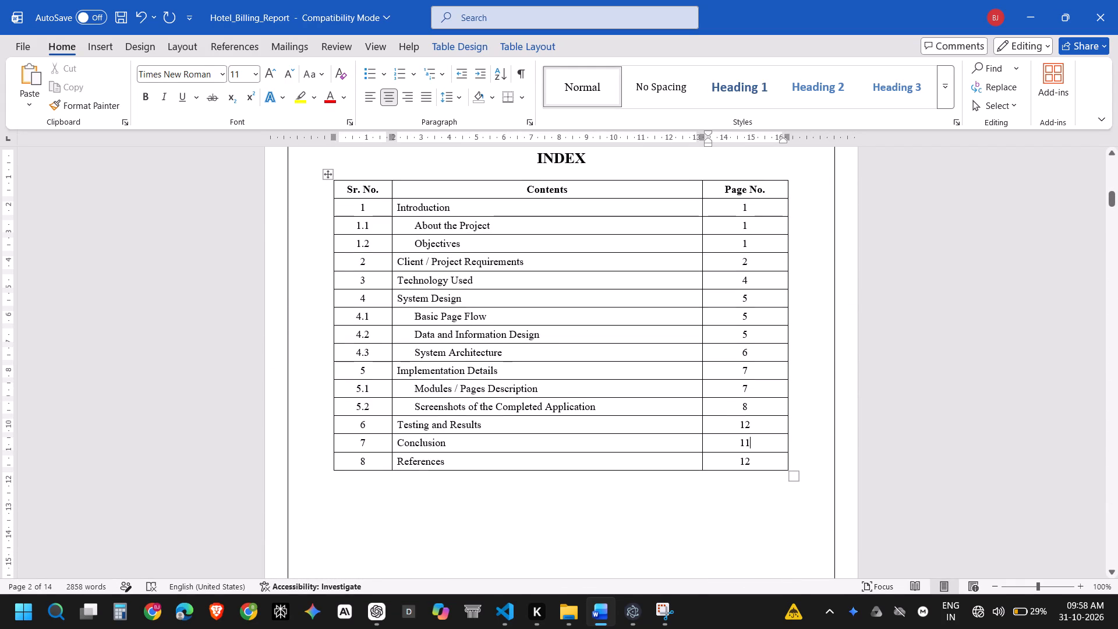
click(755, 426)
key(BackSpace)
key(0)
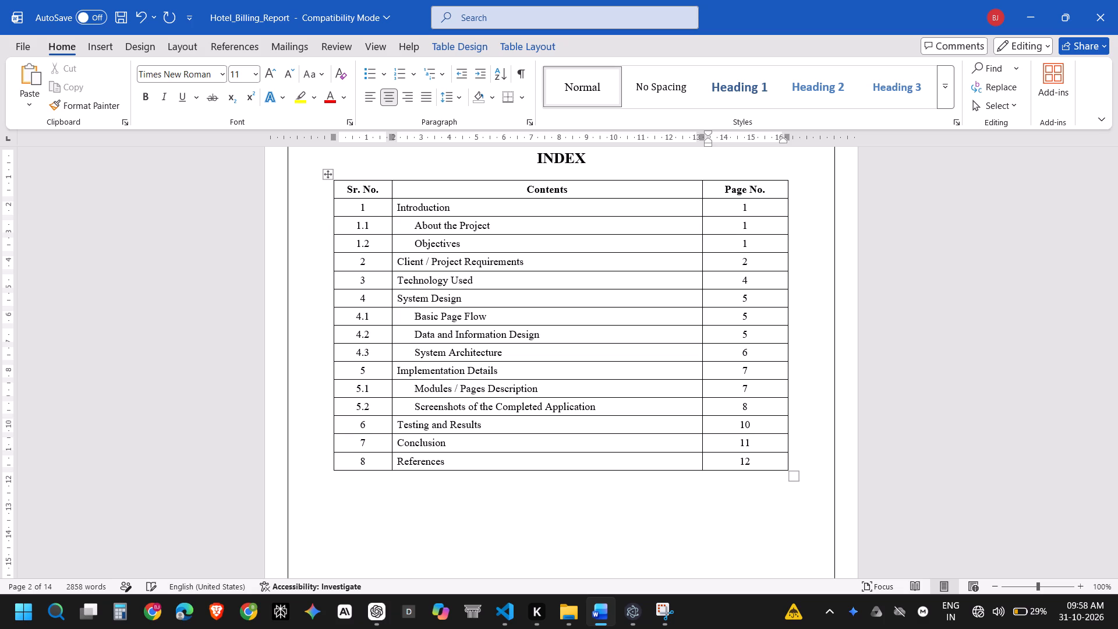
Save the Hotel_Billing_Report document.
scroll(755, 426, down, 2)
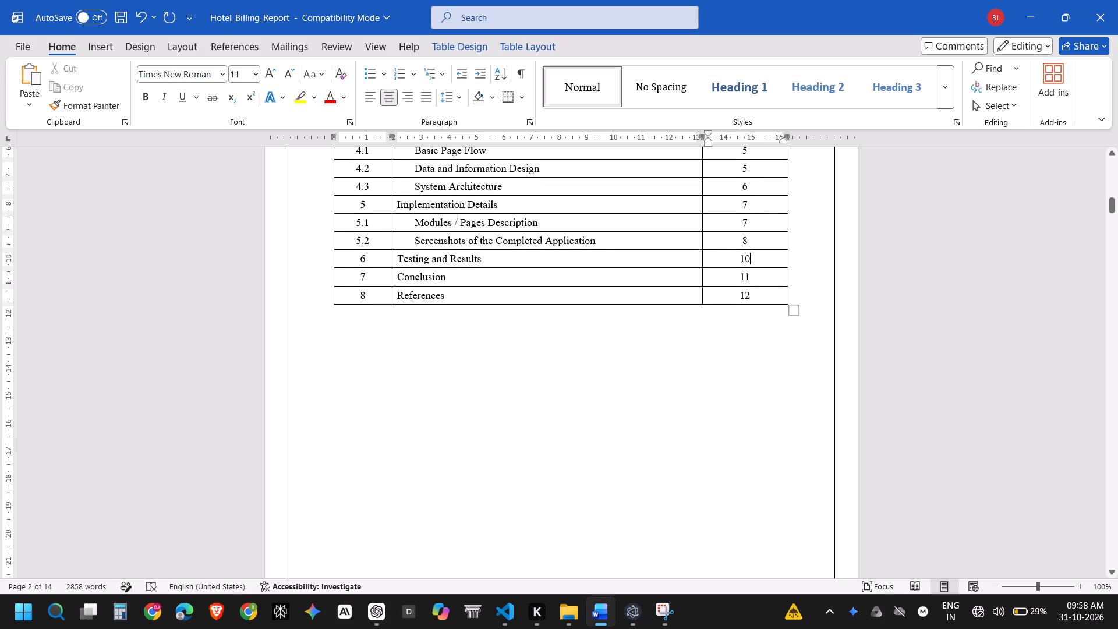
scroll(755, 426, down, 7)
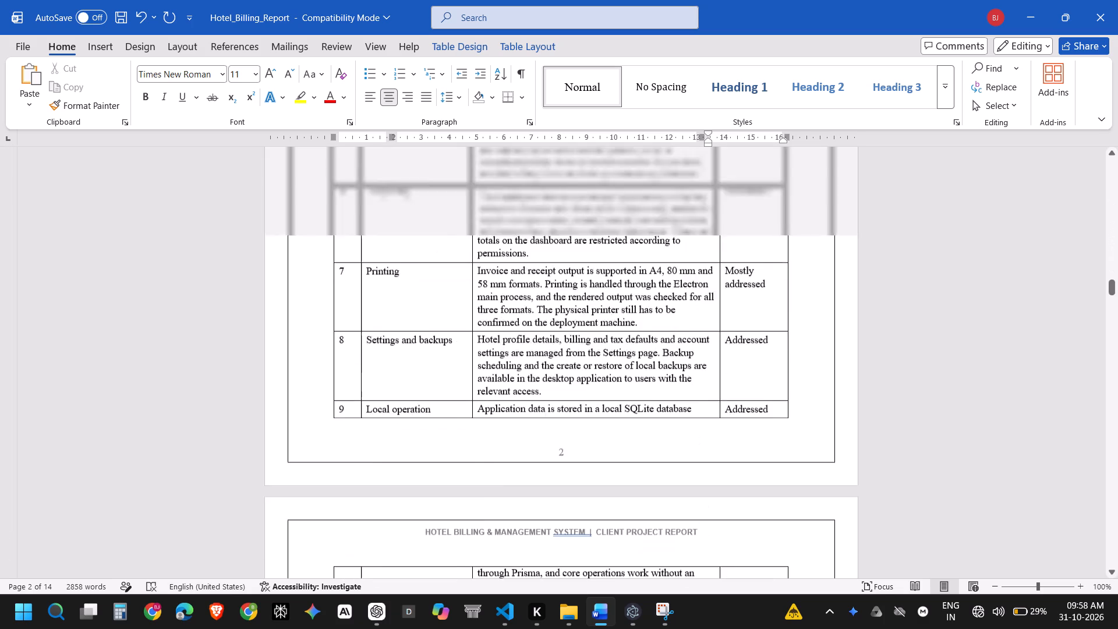
key(ctrl+s)
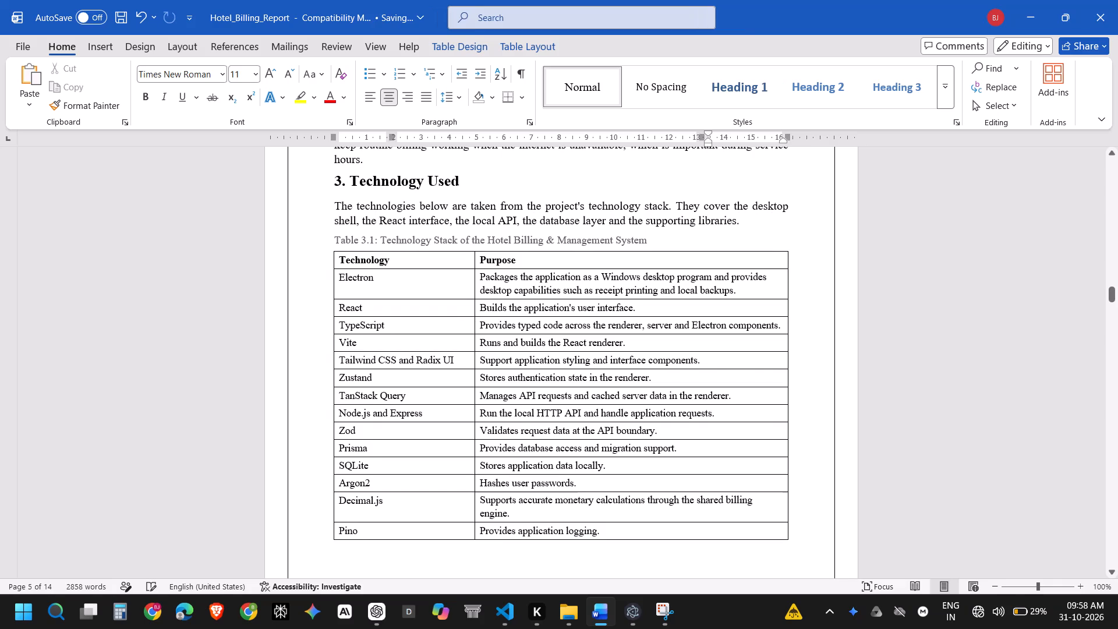
key(ctrl+s)
Look through the saved report from the title page to the last page for a final check.
scroll(755, 426, up, 13)
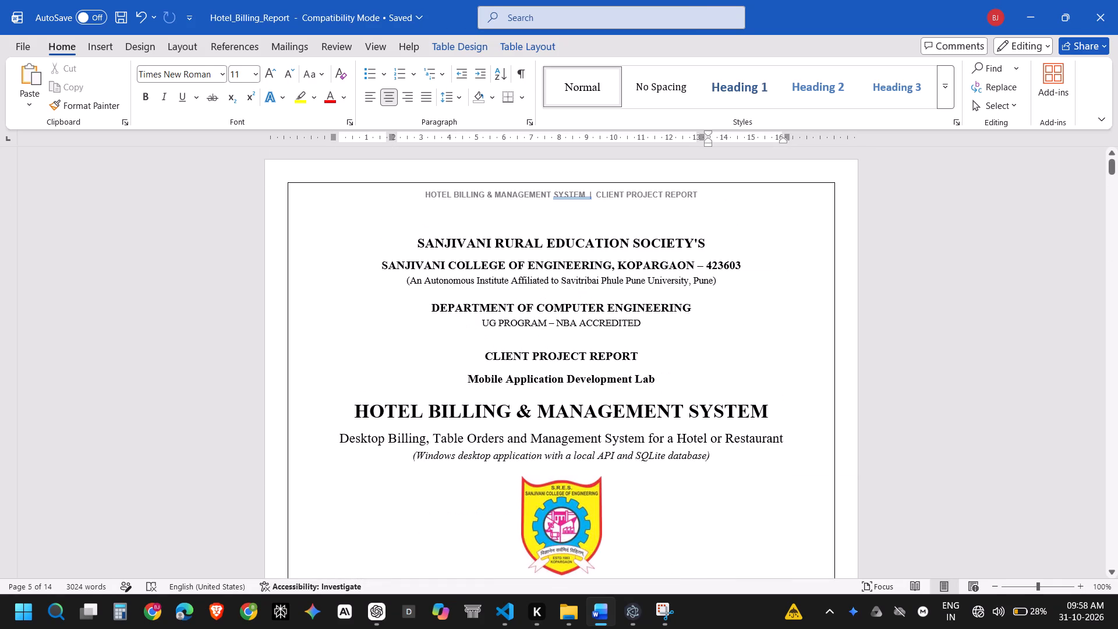
scroll(755, 426, down, 7)
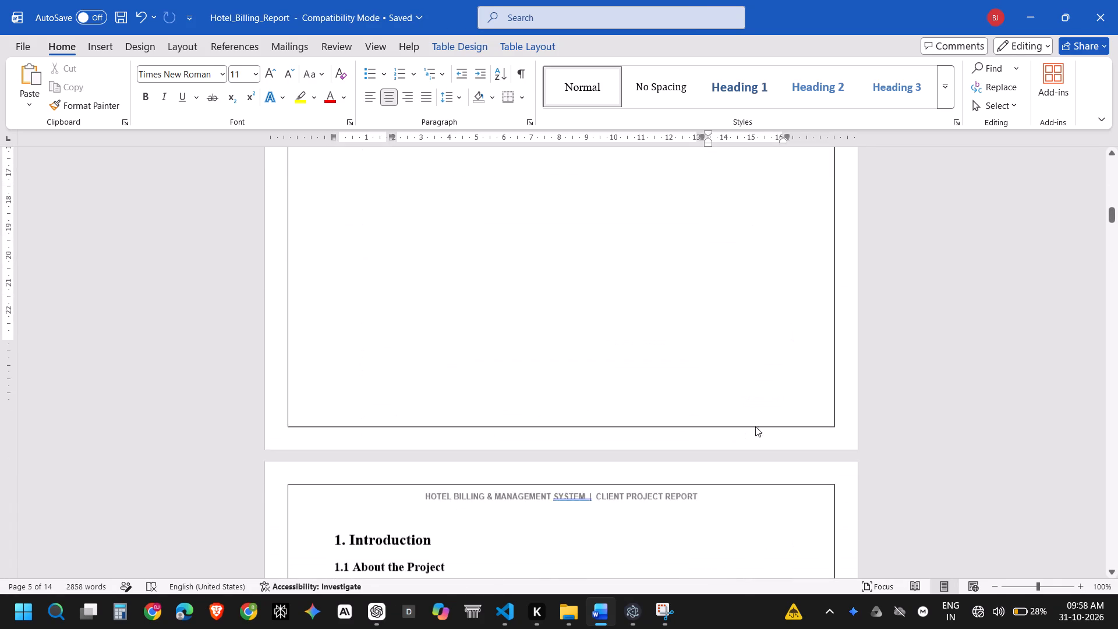
scroll(755, 426, down, 13)
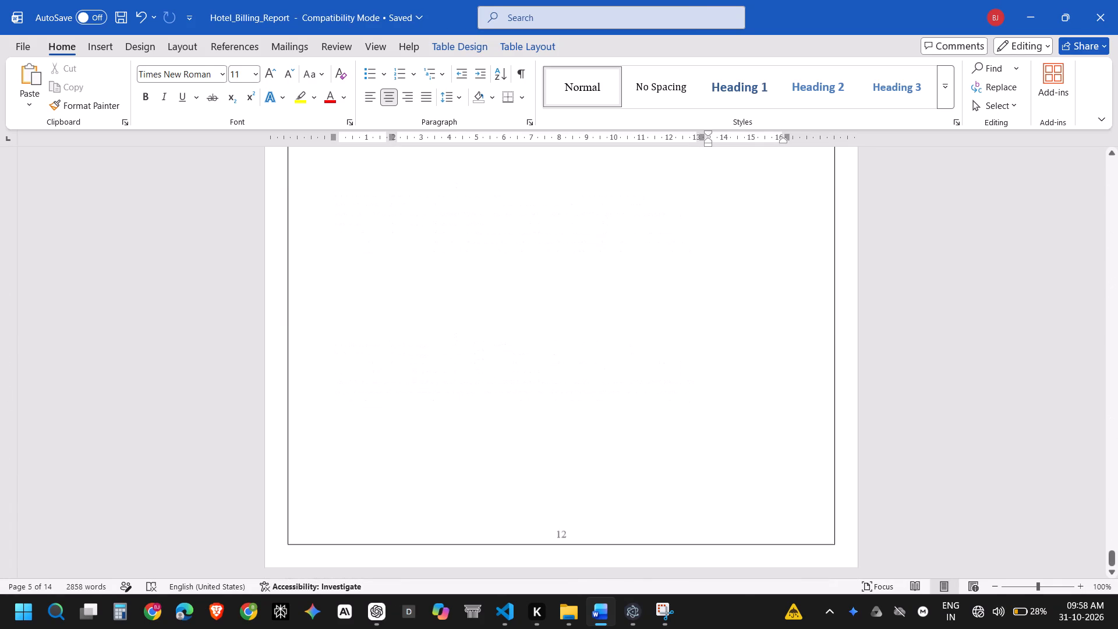
scroll(755, 426, down, 4)
Close the report document, the Snipping Tool window and the Hotel Billing application.
click(1114, 9)
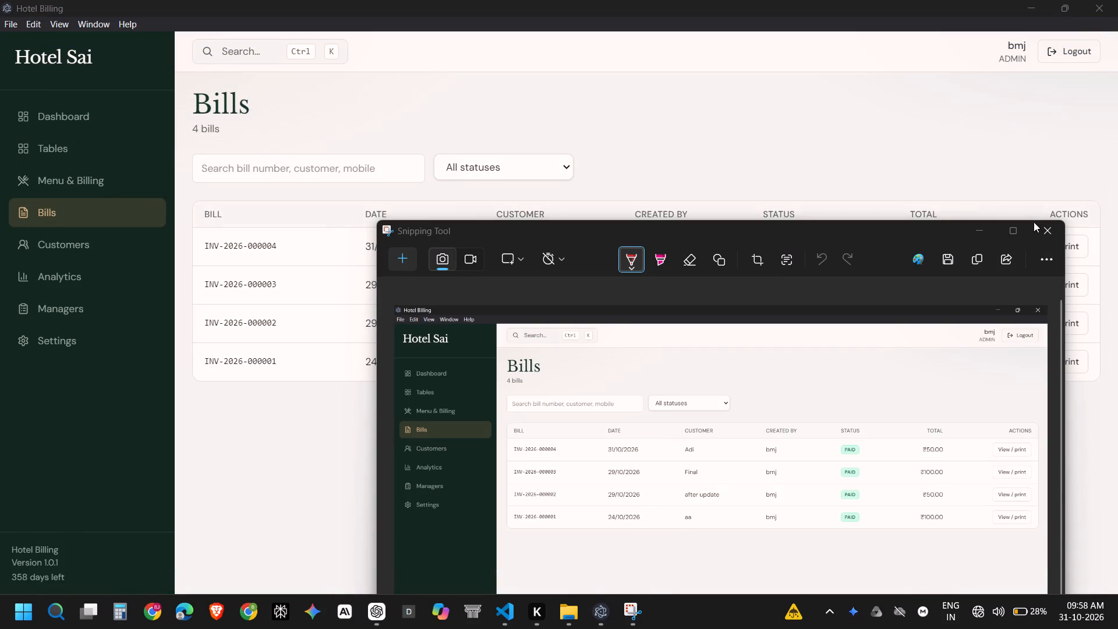
click(1034, 222)
click(1106, 0)
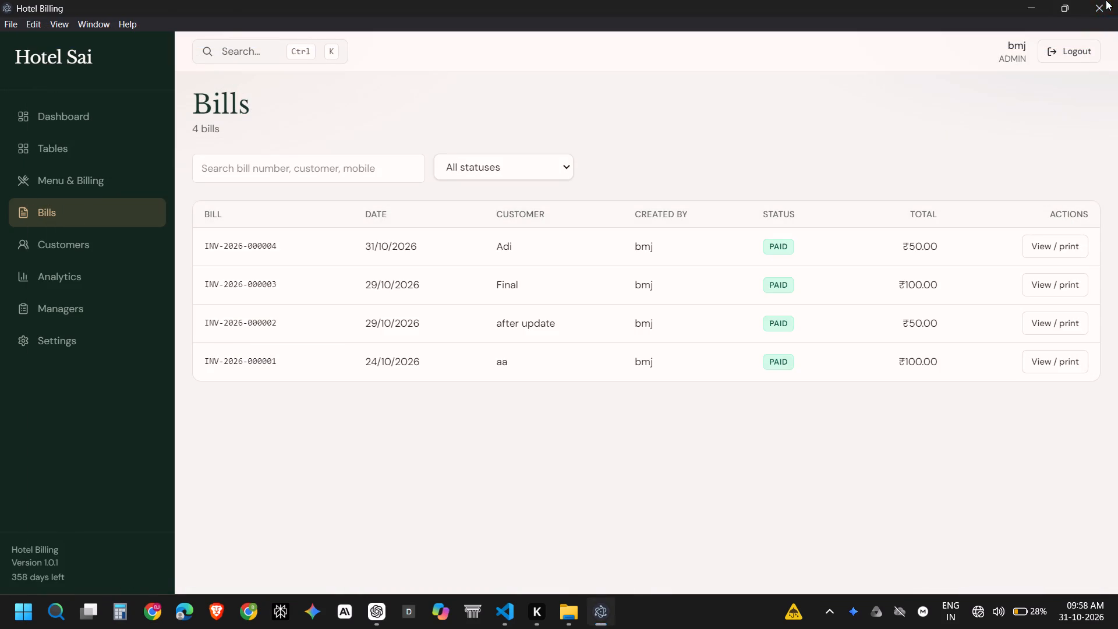
Switch to File Explorer and copy the Hotel_Billing_Report file from the Downloads folder.
click(565, 616)
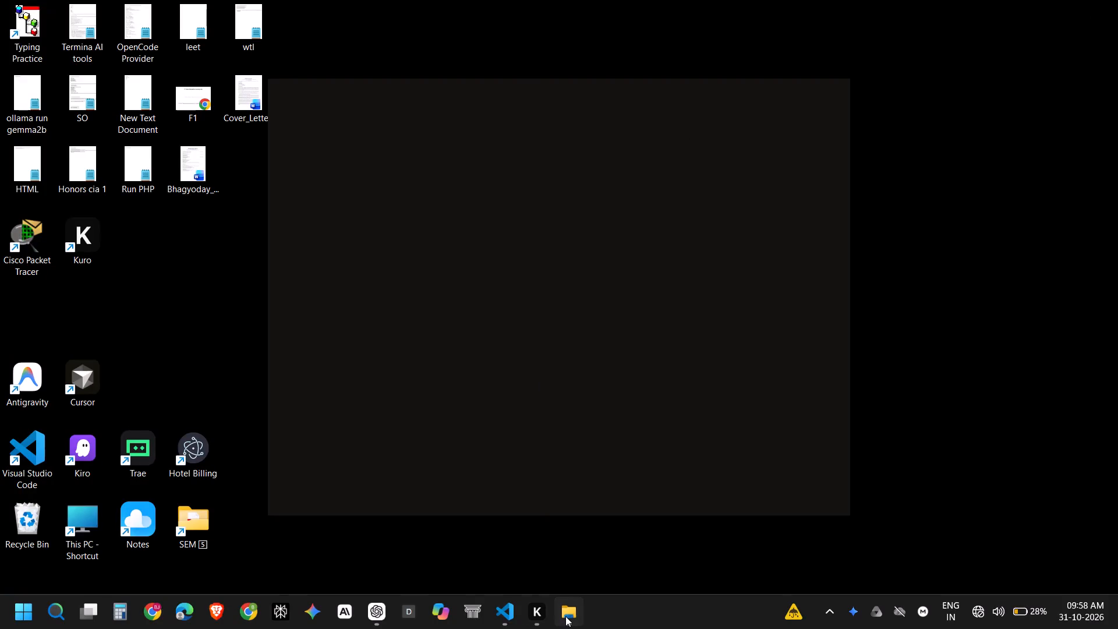
click(369, 148)
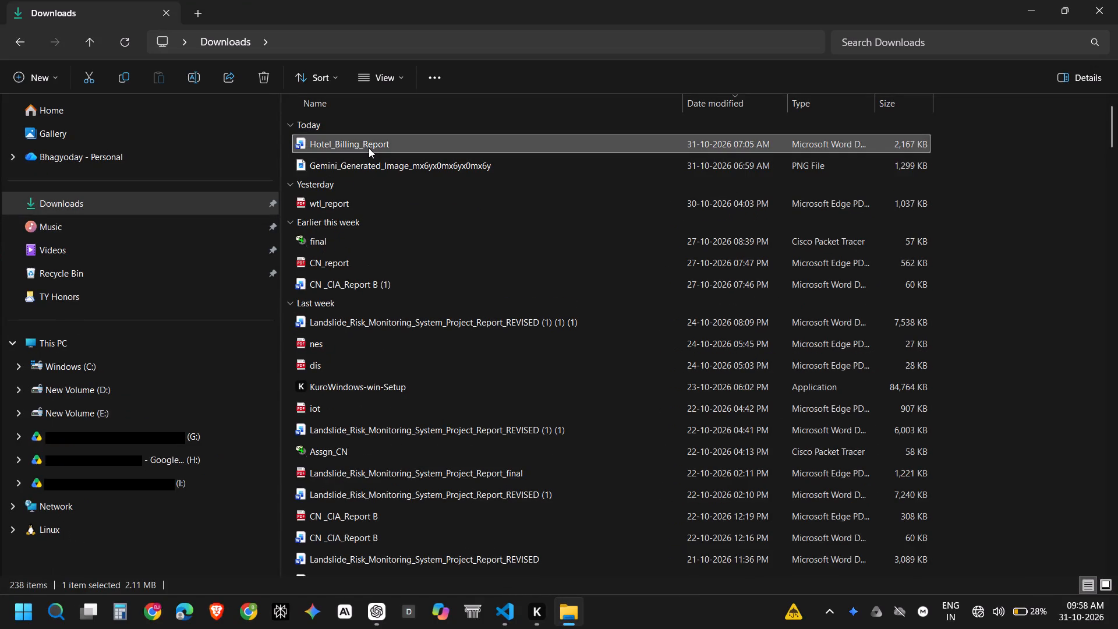
click(119, 75)
Open the Chrome Apps folder in the Windows list of installed apps.
click(9, 612)
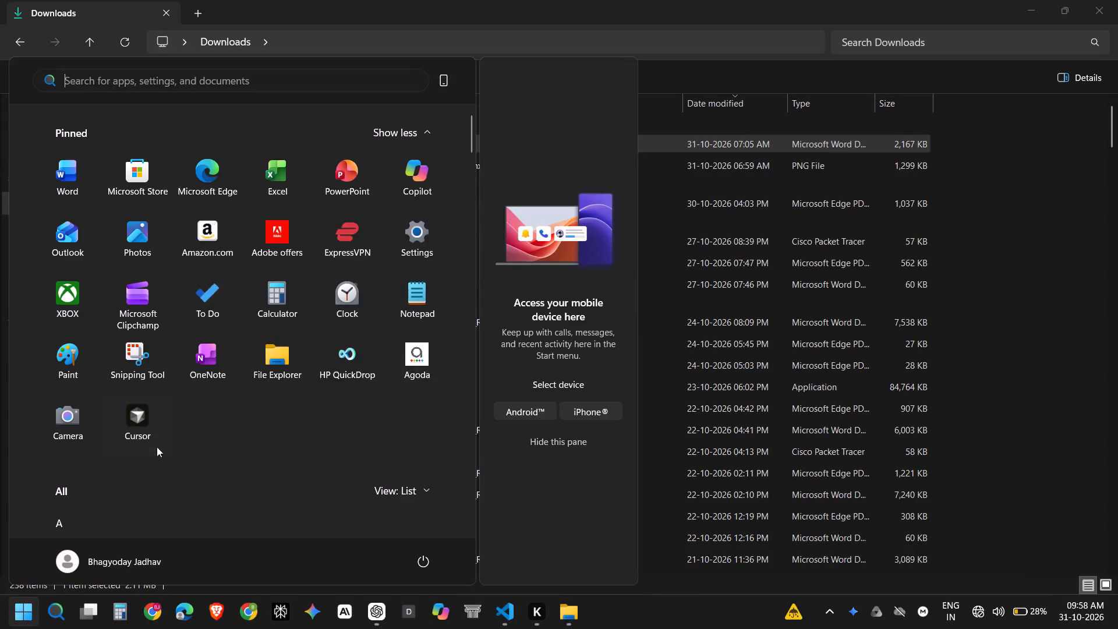
scroll(157, 447, down, 4)
click(146, 485)
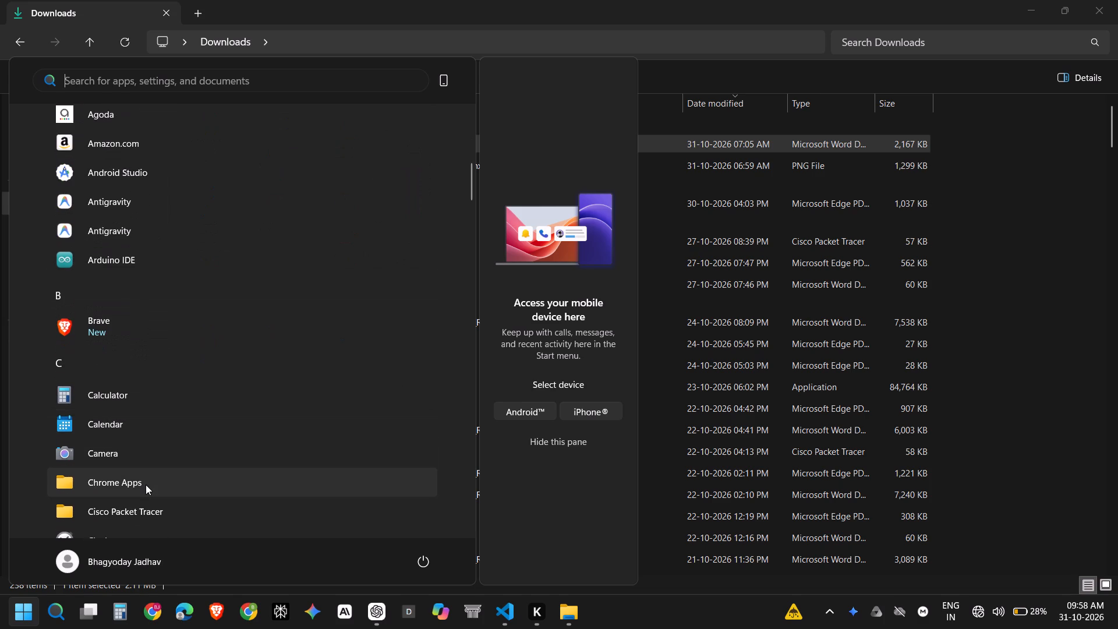